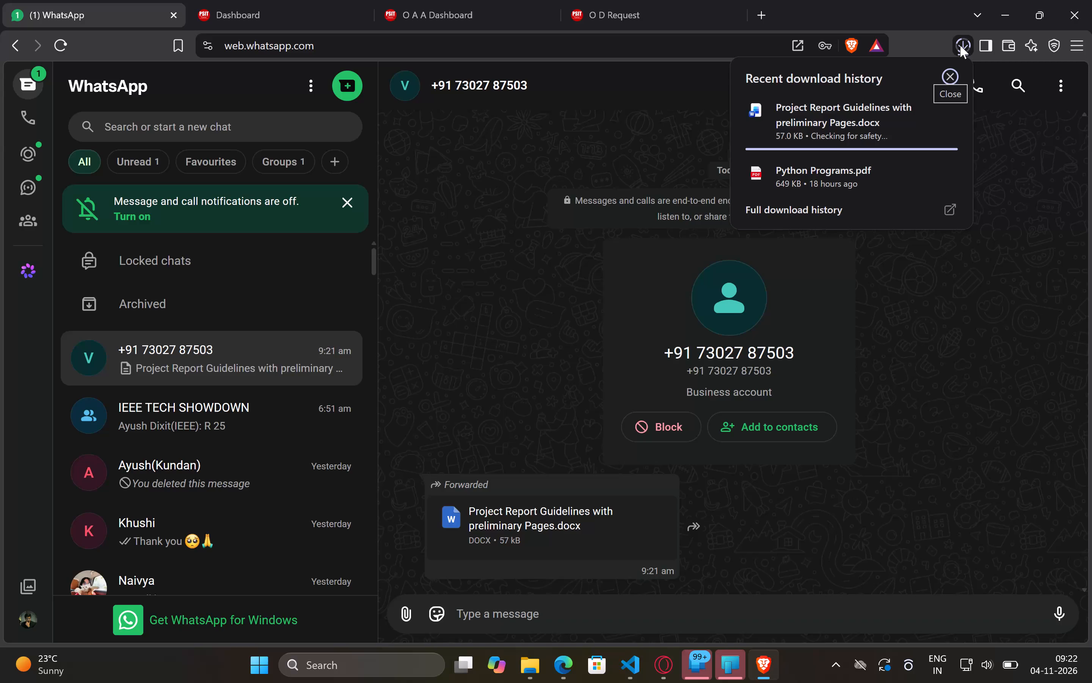
Open the downloaded "Project Report Guidelines with preliminary Pages.docx" in Word and dismiss the viewing-permission notice.
{"action": "left_click", "coordinate": [803, 115]}
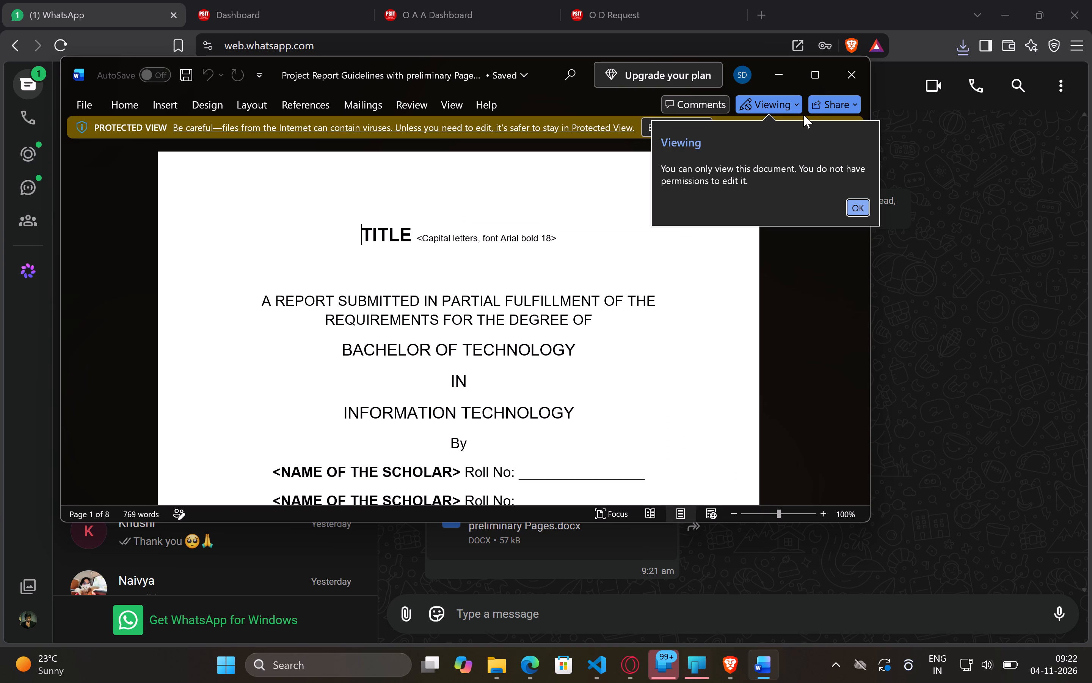
{"action": "left_click", "coordinate": [856, 206]}
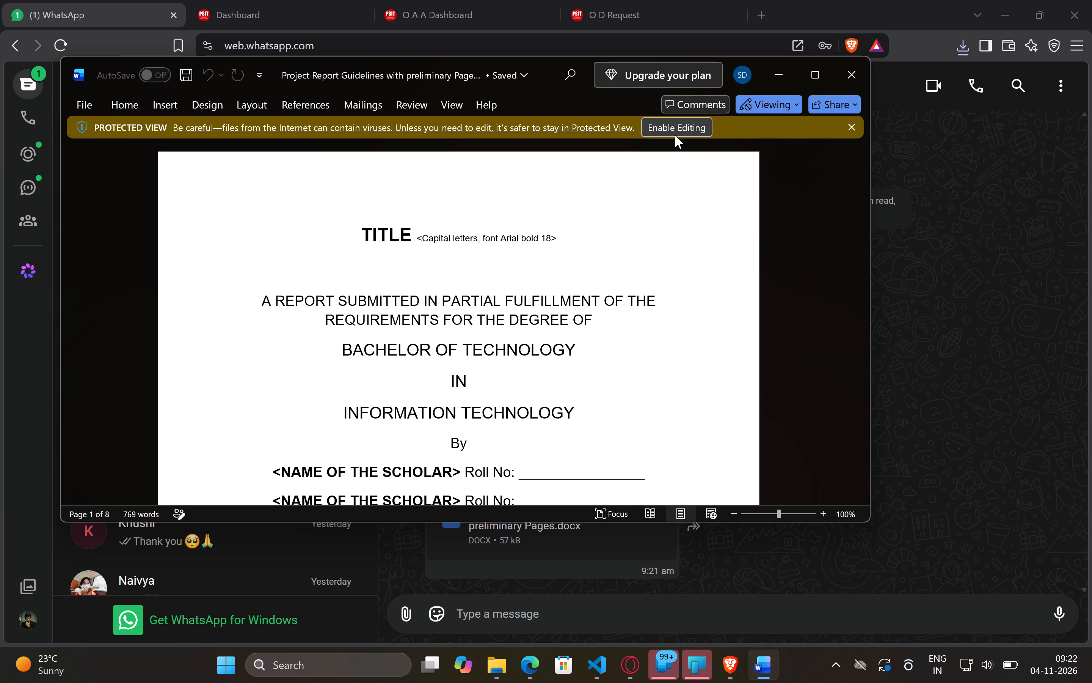
Enable editing for the Project Report Guidelines with preliminary Pages document and maximize its window.
{"action": "left_click", "coordinate": [675, 135]}
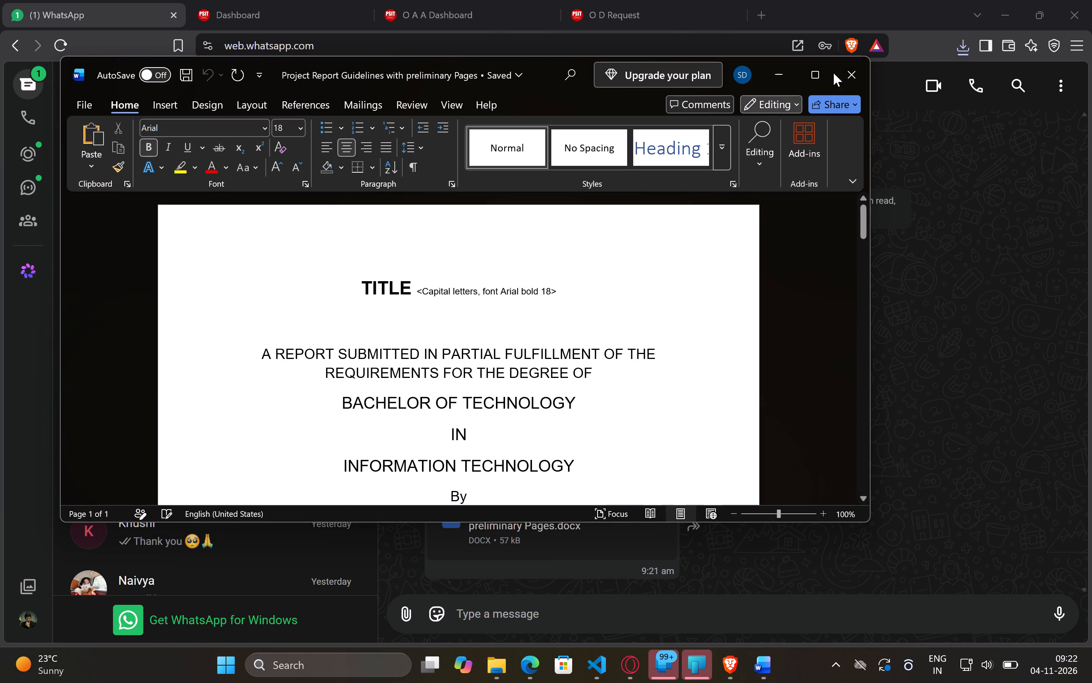
{"action": "left_click", "coordinate": [808, 75]}
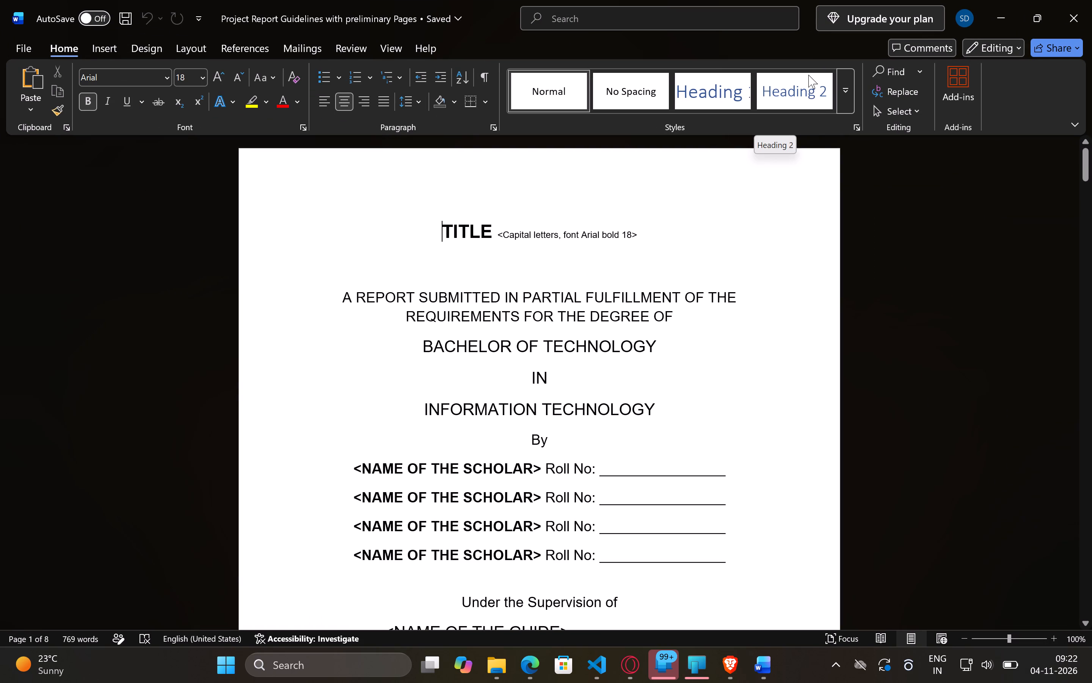
Examine the layout and placeholders of the report template, starting with the title page.
{"action": "scroll", "coordinate": [810, 245], "scroll_direction": "down", "scroll_amount": 1}
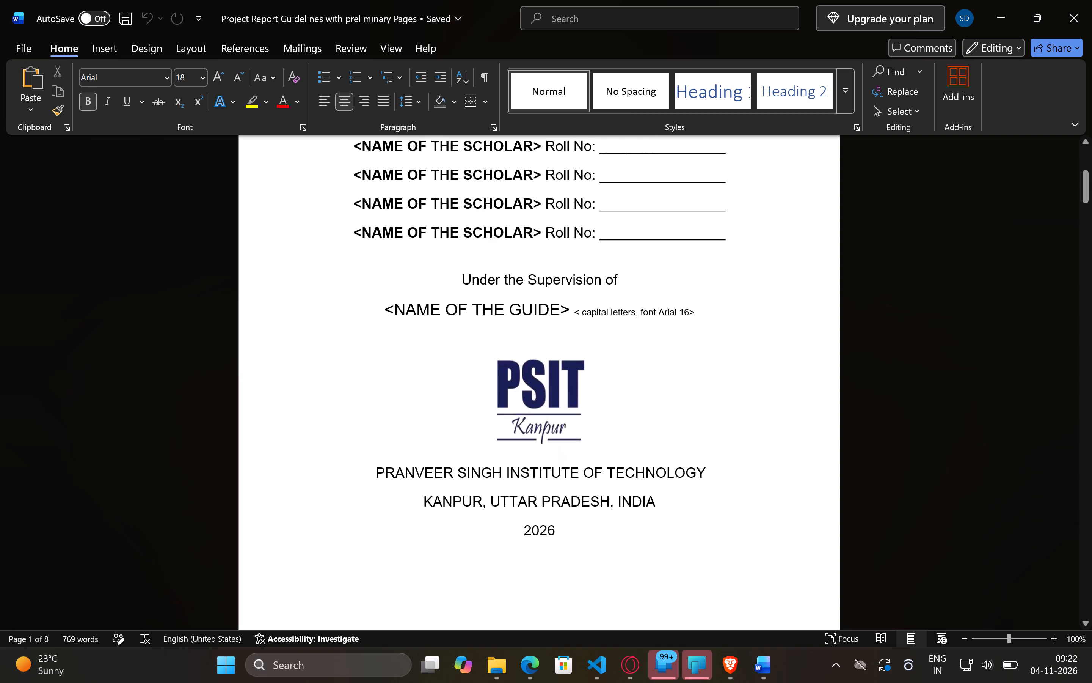
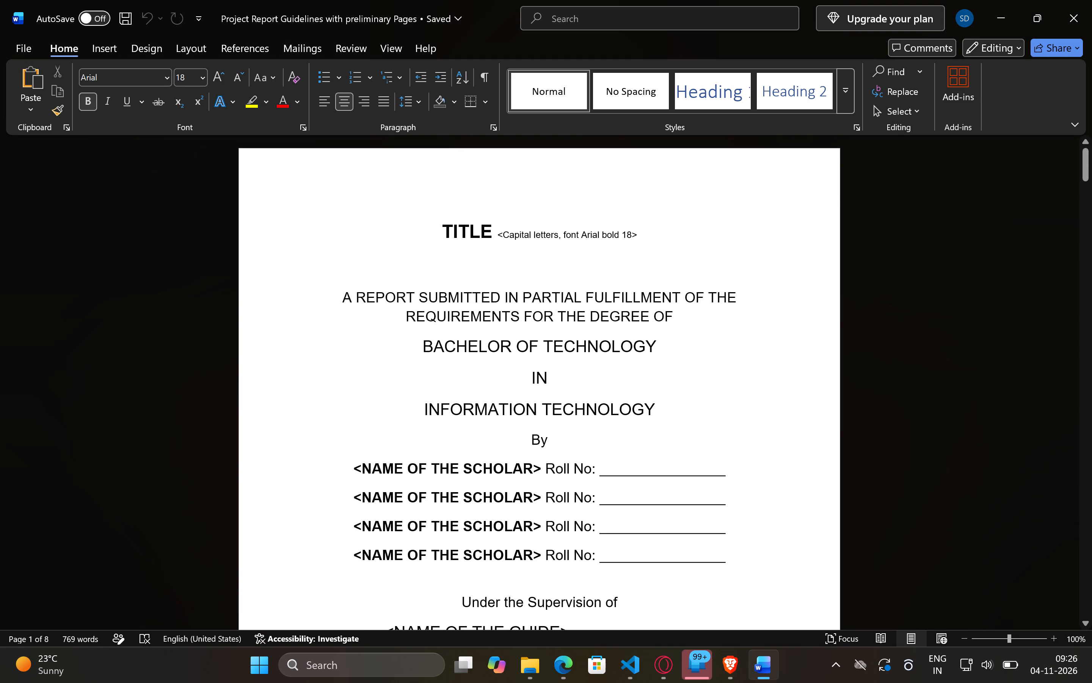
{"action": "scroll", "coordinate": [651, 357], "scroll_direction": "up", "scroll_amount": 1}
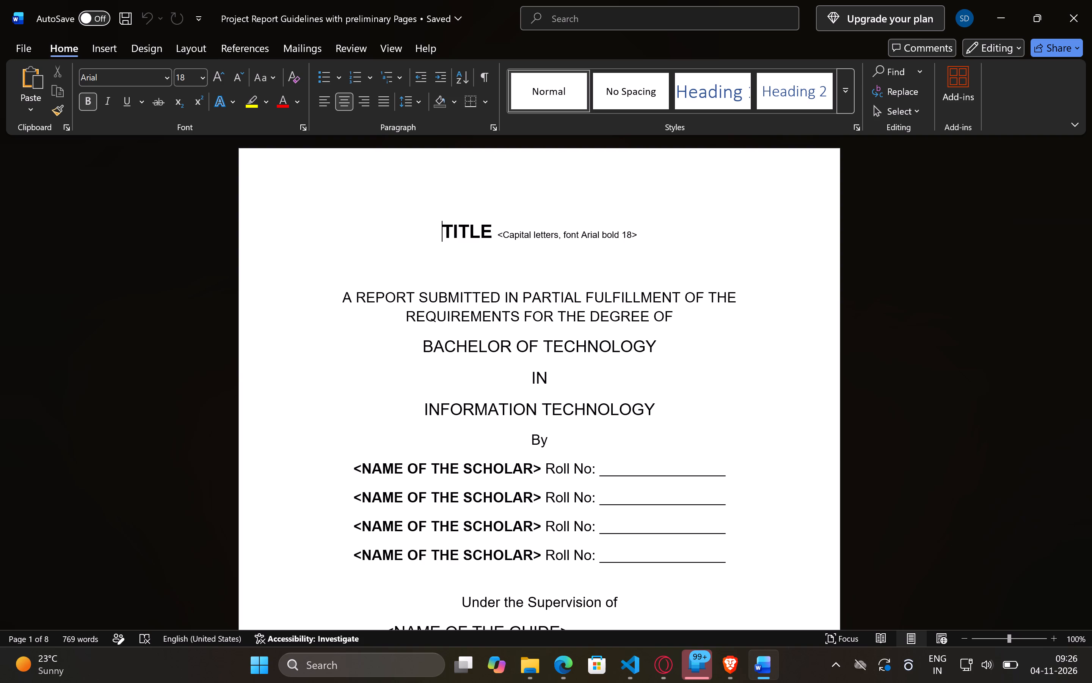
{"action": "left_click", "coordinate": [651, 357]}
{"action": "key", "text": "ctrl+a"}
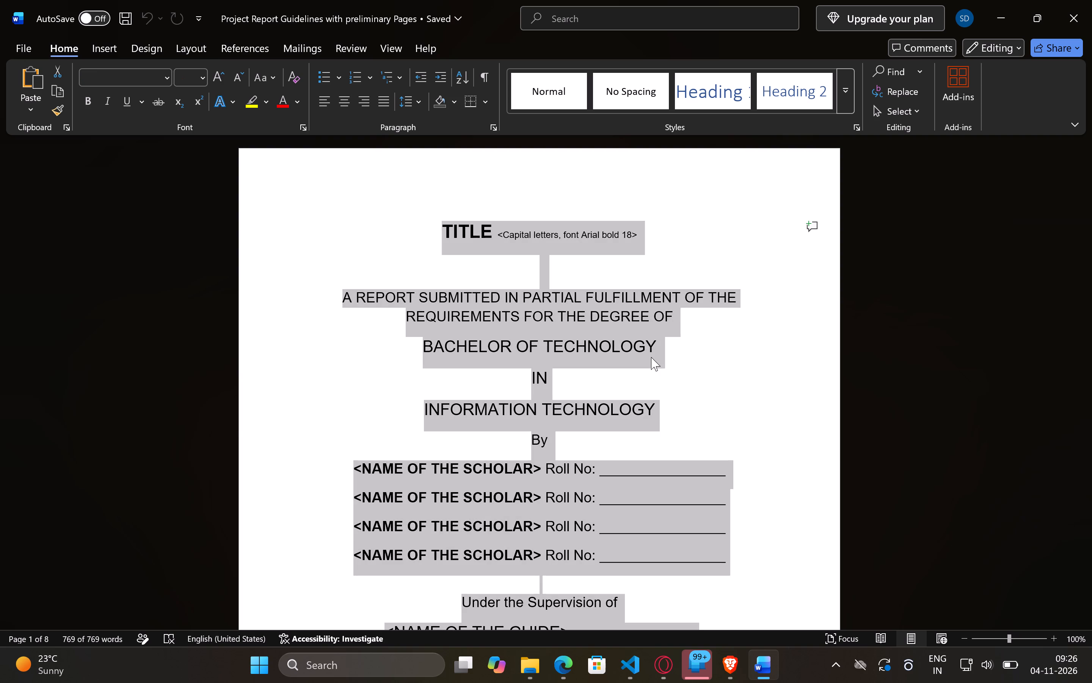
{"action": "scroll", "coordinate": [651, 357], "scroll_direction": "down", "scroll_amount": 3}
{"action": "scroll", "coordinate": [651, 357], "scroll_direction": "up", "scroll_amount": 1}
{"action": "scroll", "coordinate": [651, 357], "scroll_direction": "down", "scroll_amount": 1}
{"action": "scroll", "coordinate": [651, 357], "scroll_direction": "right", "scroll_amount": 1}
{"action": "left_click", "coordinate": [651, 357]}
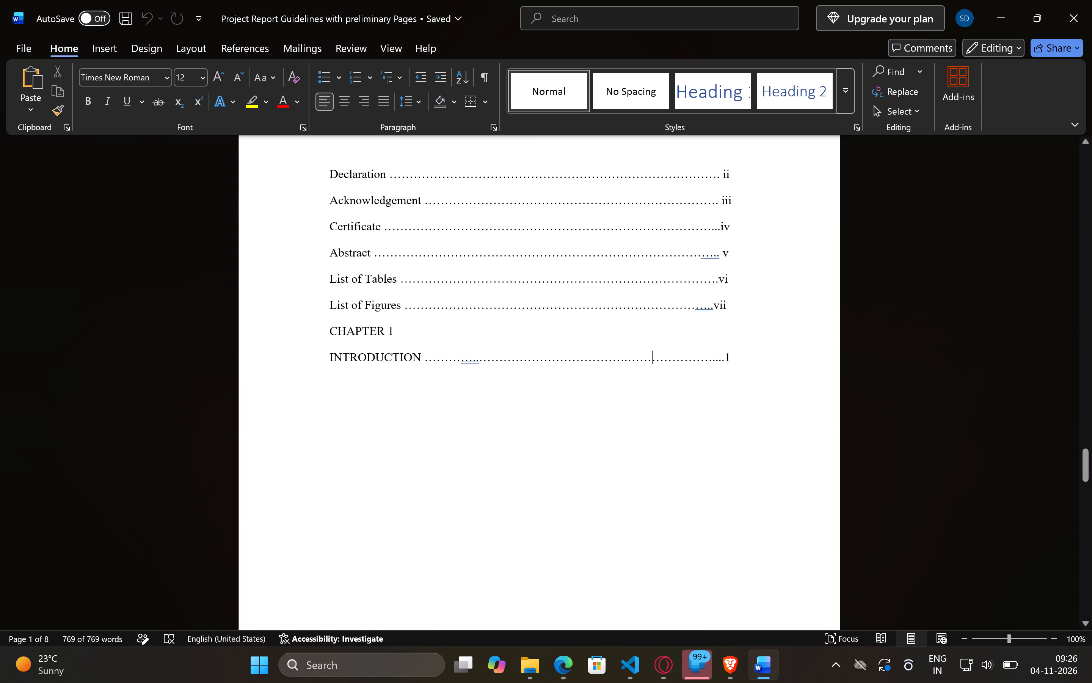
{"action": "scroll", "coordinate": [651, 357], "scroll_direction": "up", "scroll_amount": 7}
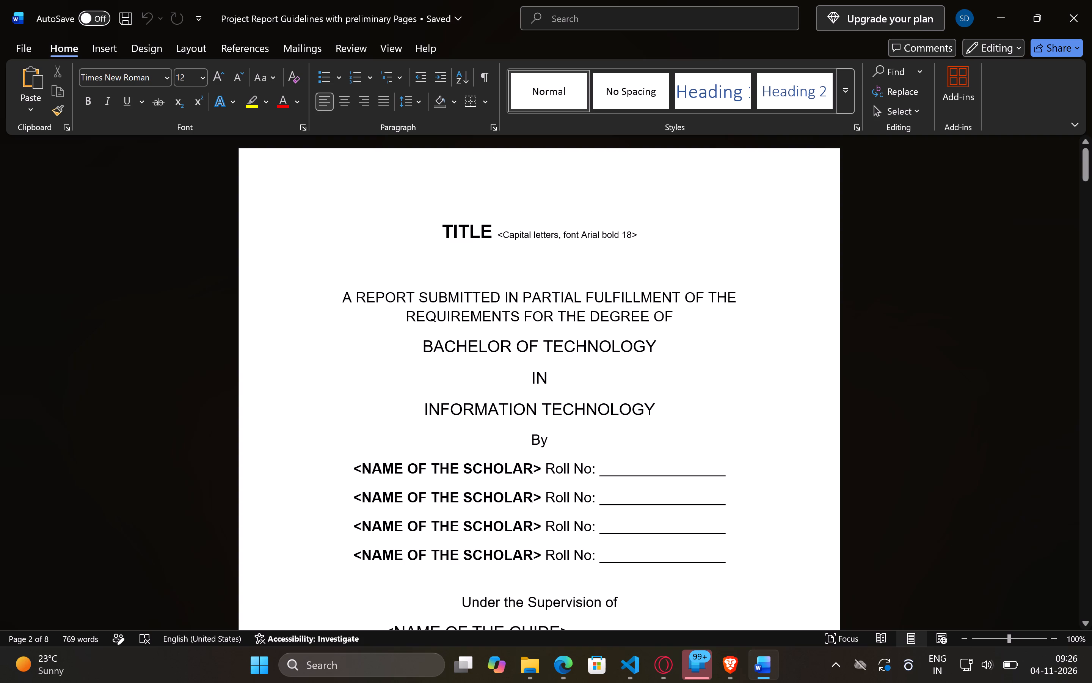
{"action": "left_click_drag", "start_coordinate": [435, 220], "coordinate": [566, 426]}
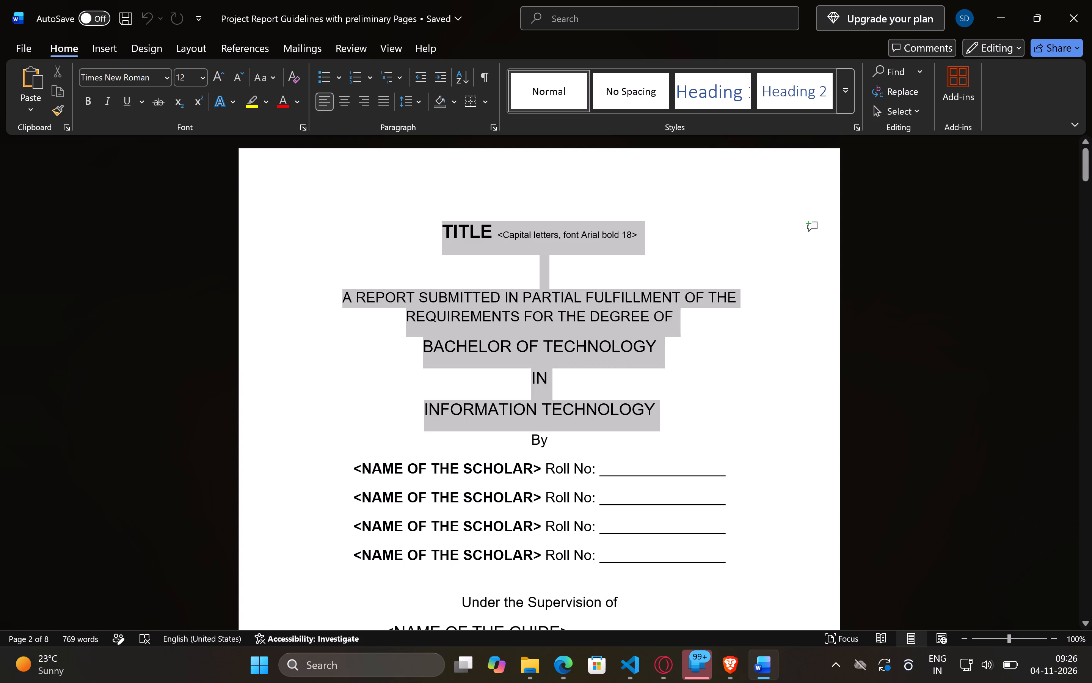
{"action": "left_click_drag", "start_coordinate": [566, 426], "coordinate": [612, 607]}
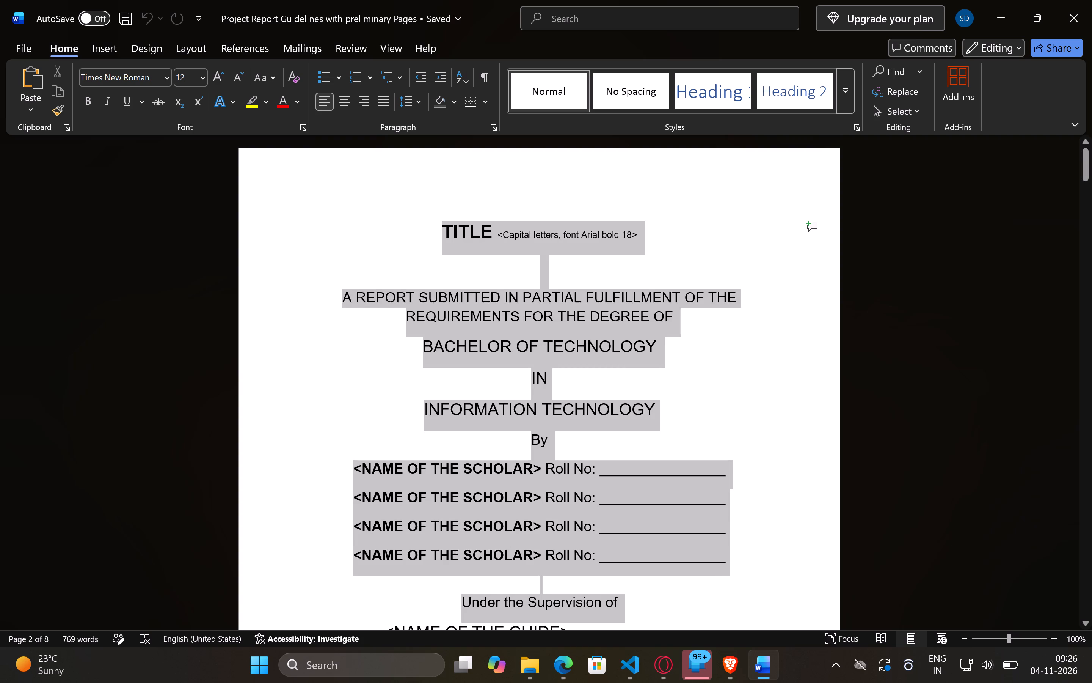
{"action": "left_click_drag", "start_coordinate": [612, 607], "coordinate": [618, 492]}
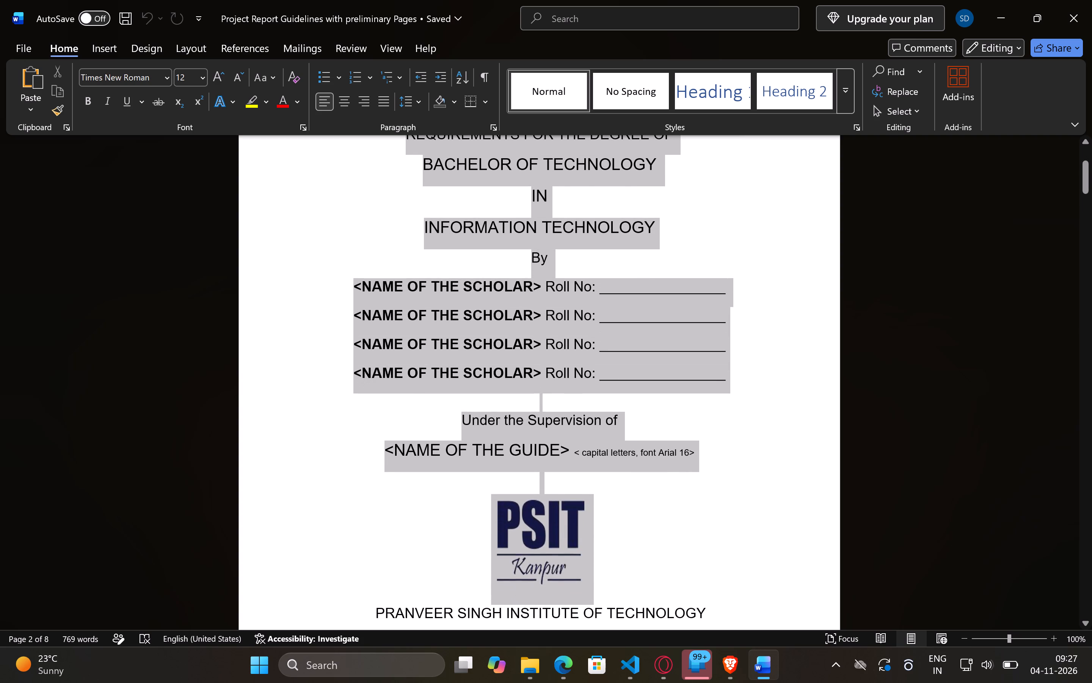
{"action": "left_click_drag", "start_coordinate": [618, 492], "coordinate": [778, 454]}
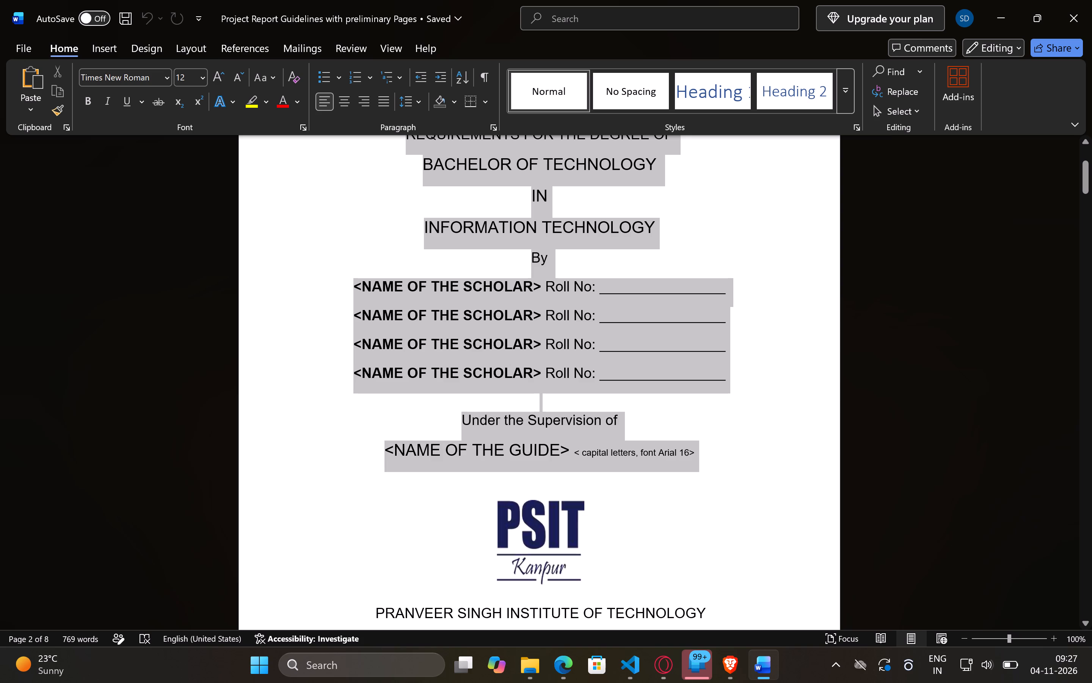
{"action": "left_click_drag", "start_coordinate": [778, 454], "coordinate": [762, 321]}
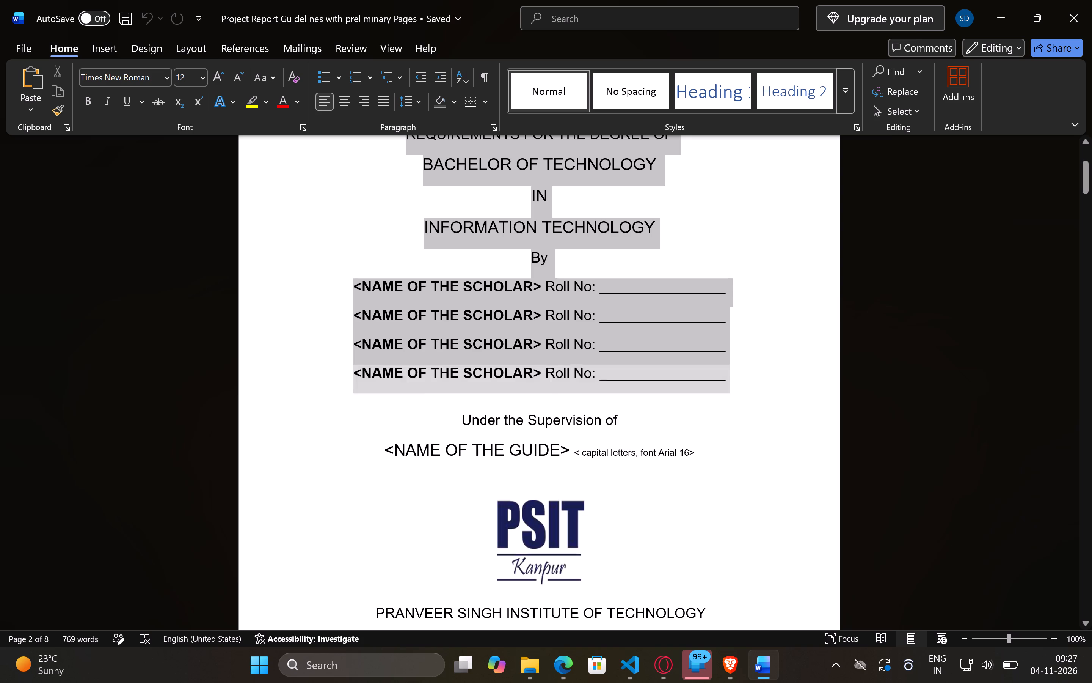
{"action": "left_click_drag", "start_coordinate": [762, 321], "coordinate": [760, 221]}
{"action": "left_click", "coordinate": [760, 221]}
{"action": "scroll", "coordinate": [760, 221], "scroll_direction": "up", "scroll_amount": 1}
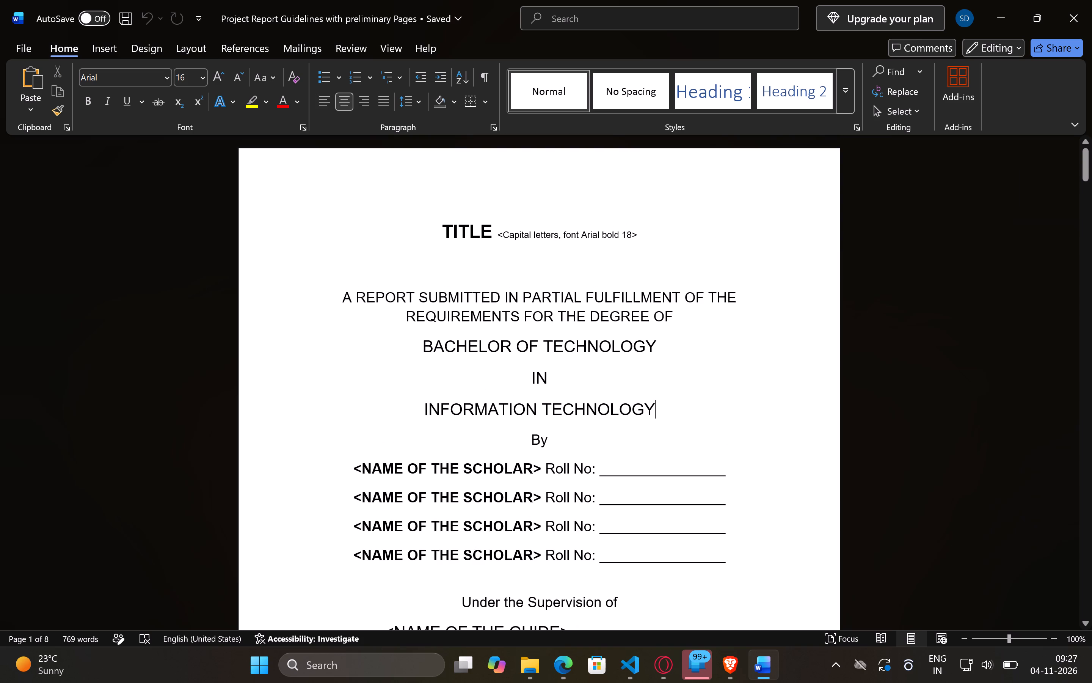
Replace the title placeholder line on the cover page, including its font hint, with ALPHA NITI.
{"action": "double_click", "coordinate": [664, 234]}
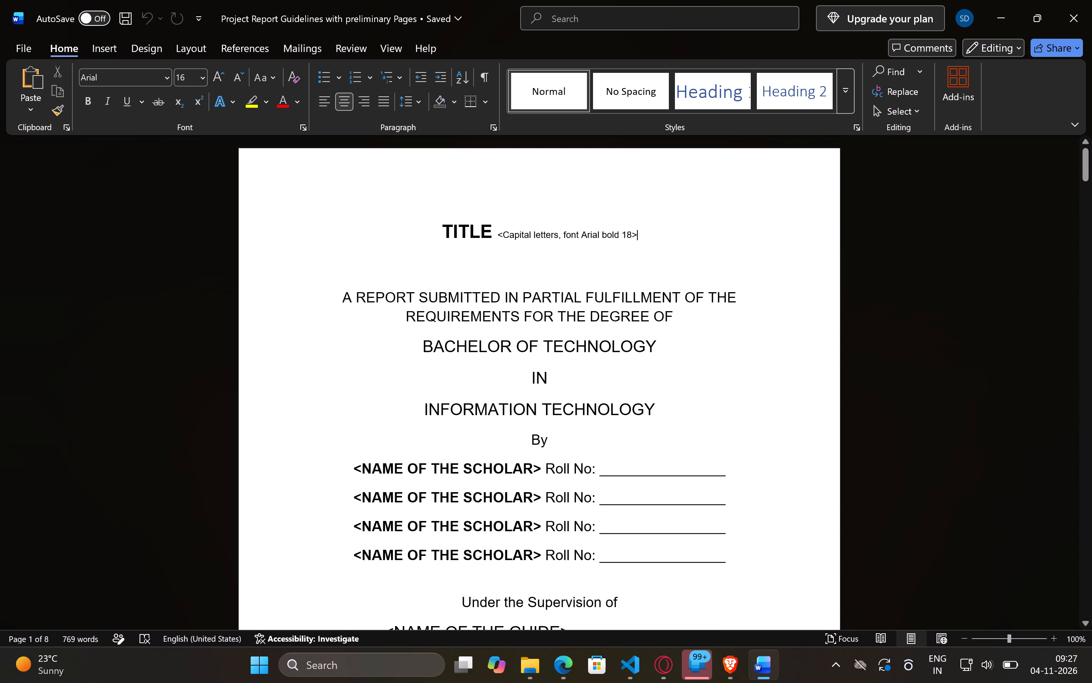
{"action": "triple_click", "coordinate": [664, 234]}
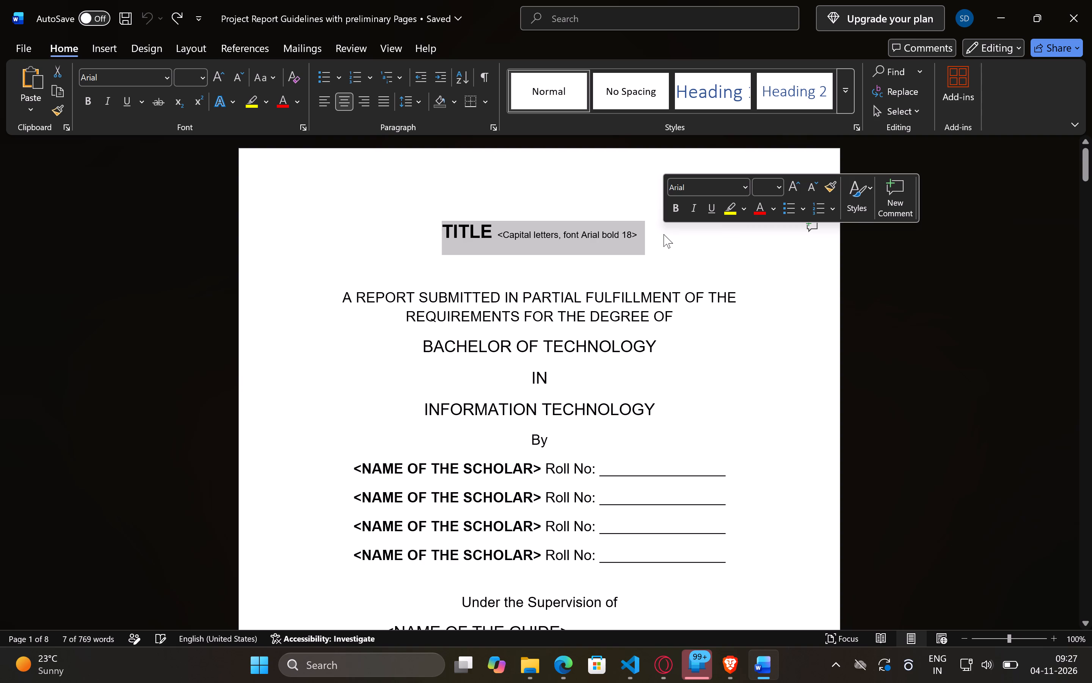
{"action": "key", "text": "BackSpace"}
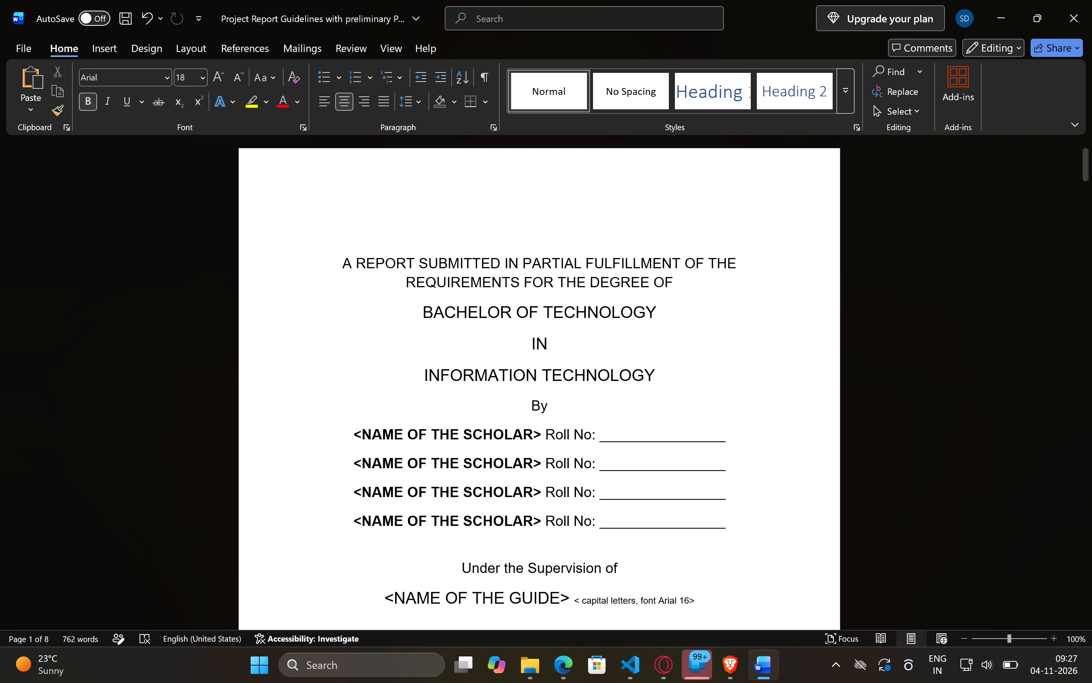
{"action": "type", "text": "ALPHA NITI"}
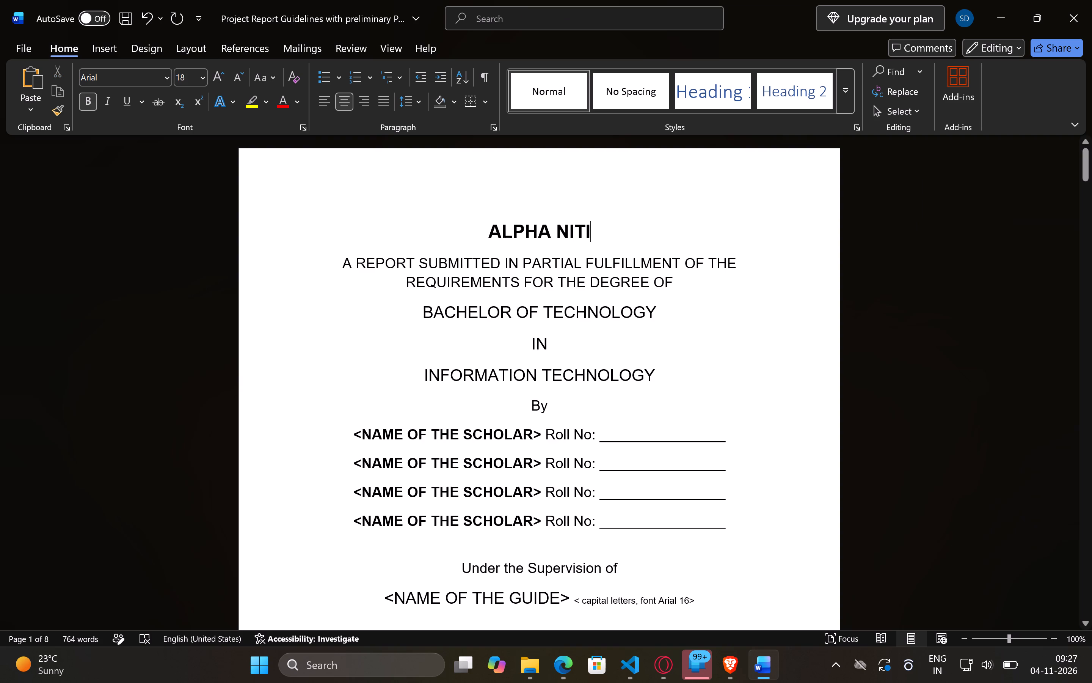
Replace the By line and the four scholar placeholder lines with BY and the scholar's name on a new line beneath it.
{"action": "double_click", "coordinate": [556, 434]}
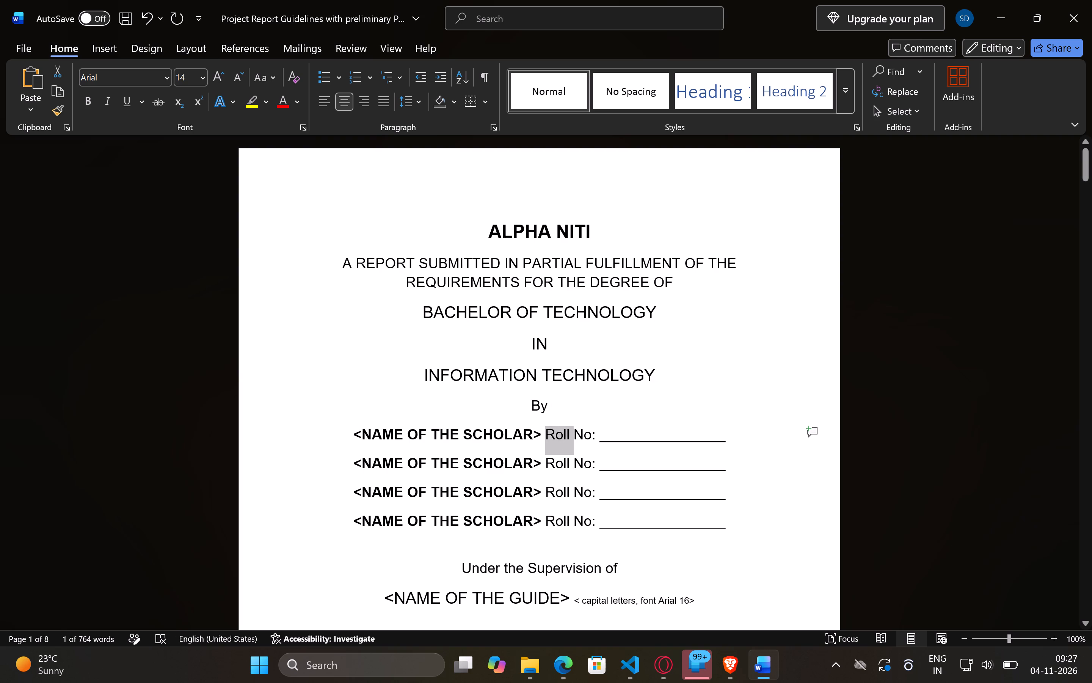
{"action": "left_click_drag", "start_coordinate": [346, 422], "coordinate": [745, 526]}
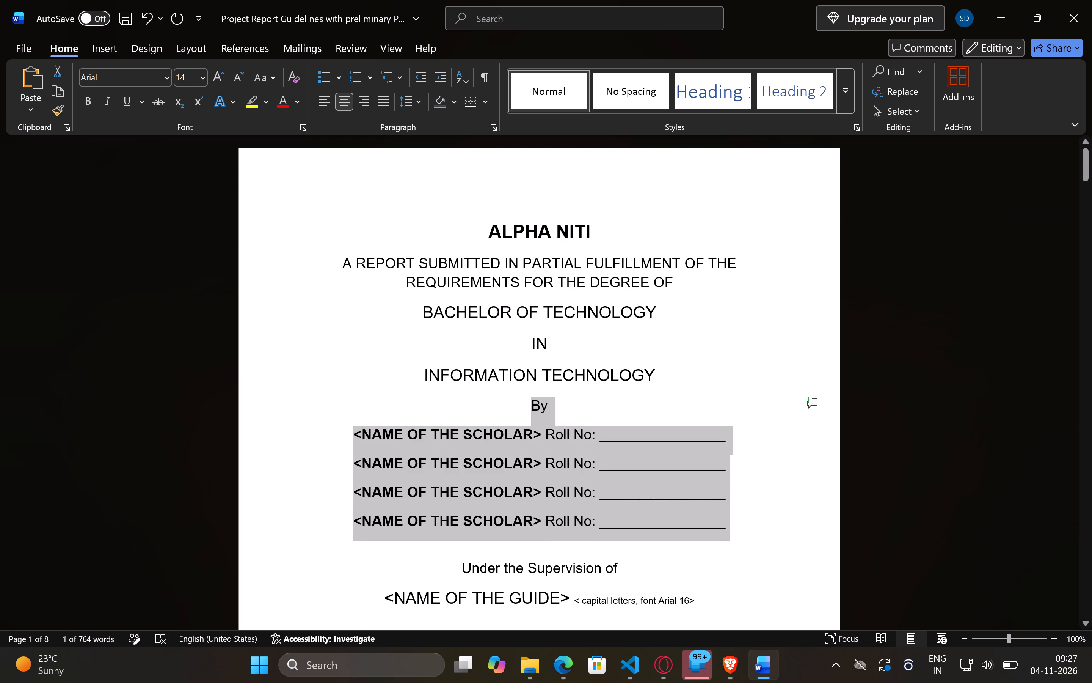
{"action": "left_click_drag", "start_coordinate": [745, 526], "coordinate": [778, 518]}
{"action": "key", "text": "BackSpace"}
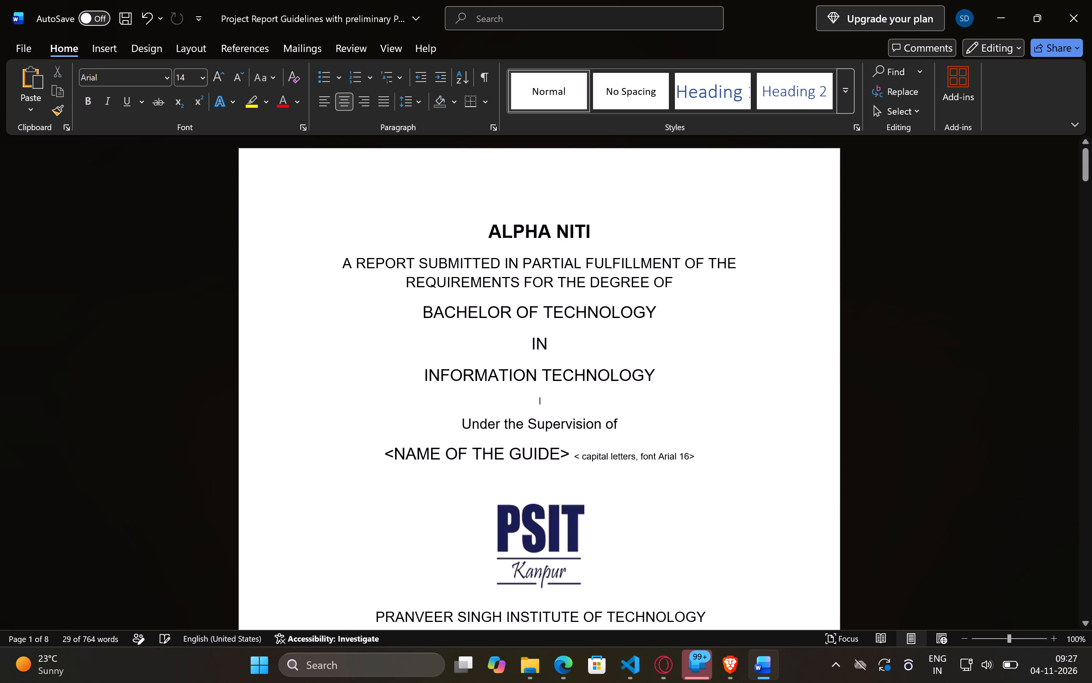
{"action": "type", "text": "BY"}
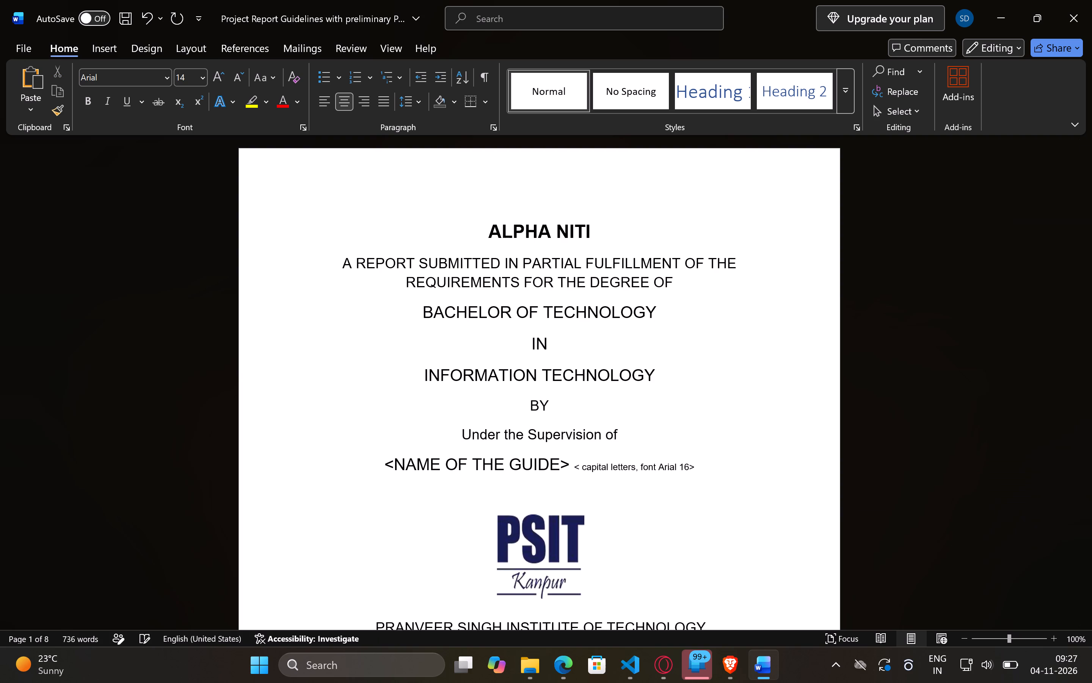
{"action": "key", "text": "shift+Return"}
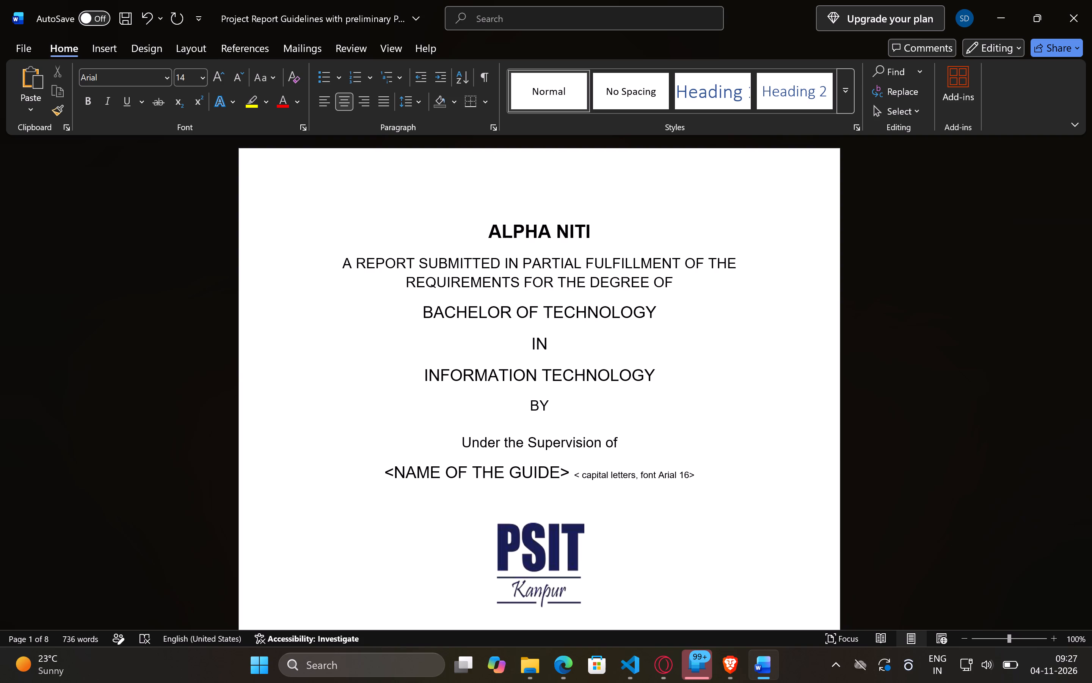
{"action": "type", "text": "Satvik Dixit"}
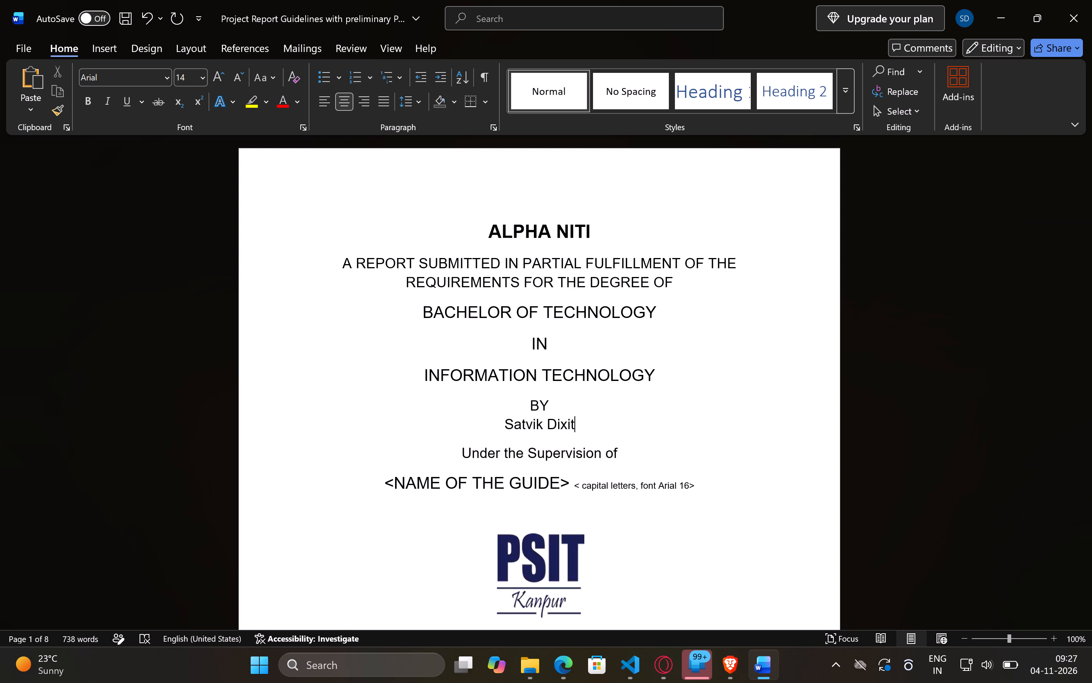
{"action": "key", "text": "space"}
Modify the Normal style to use the Times New Roman font.
{"action": "right_click", "coordinate": [538, 95]}
{"action": "left_click", "coordinate": [606, 124]}
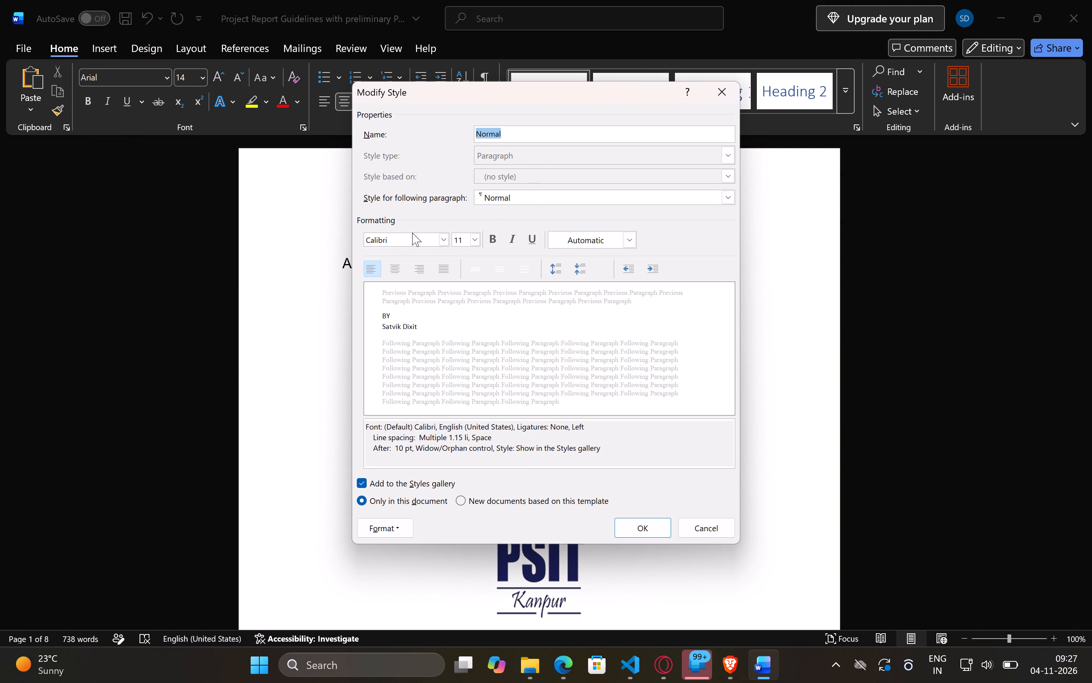
{"action": "left_click", "coordinate": [436, 238]}
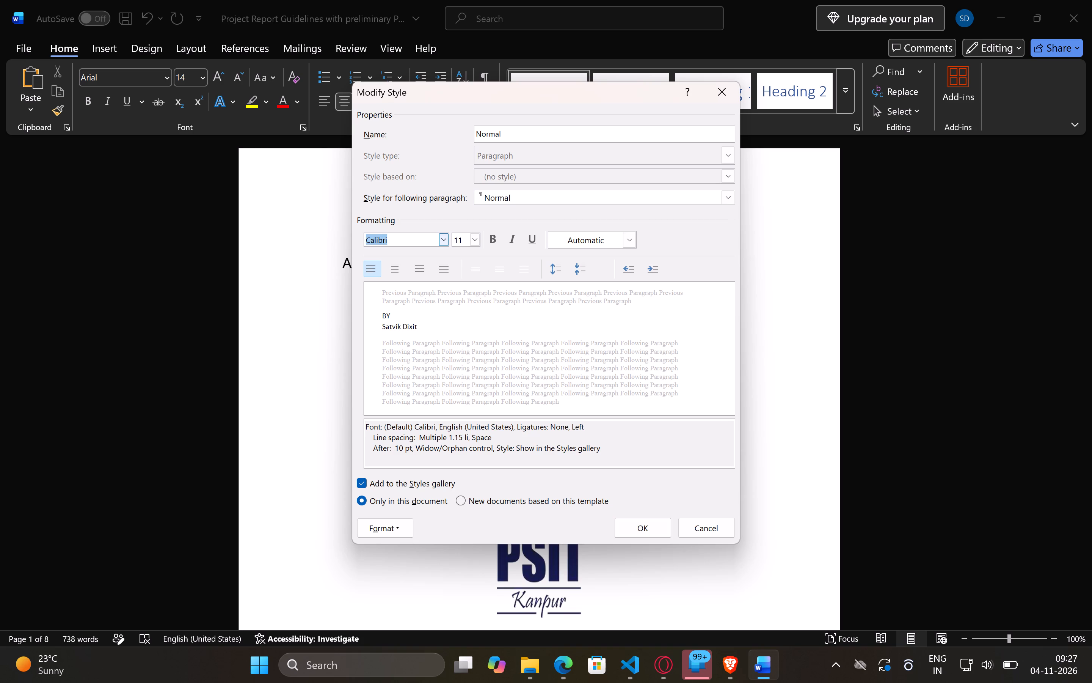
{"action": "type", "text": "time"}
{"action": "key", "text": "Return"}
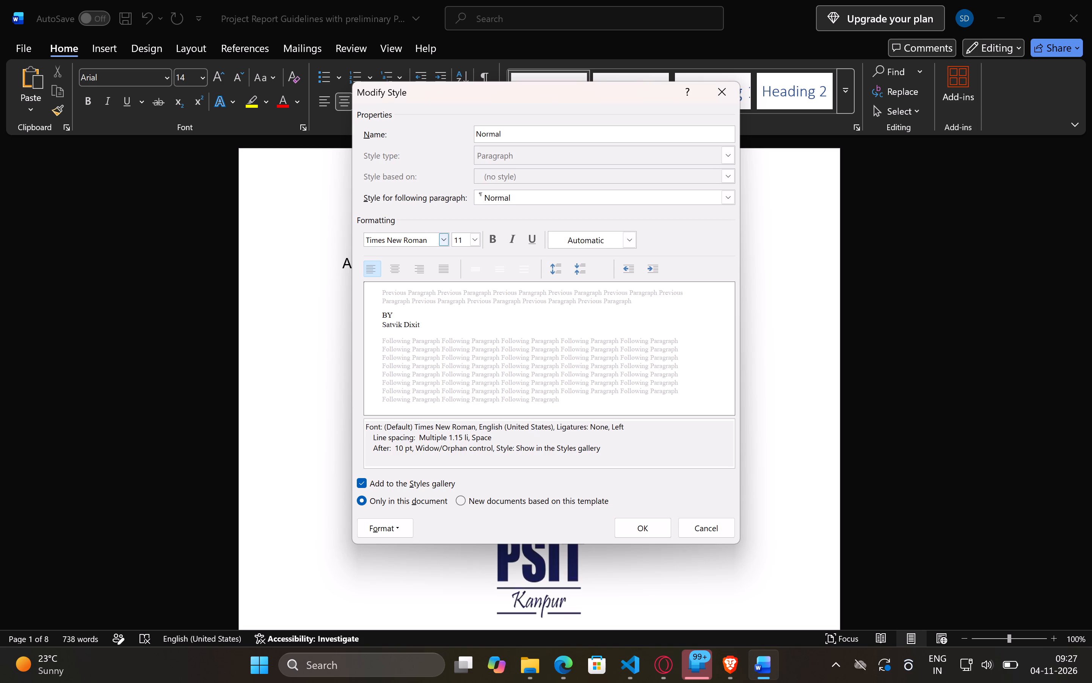
{"action": "left_click", "coordinate": [645, 523]}
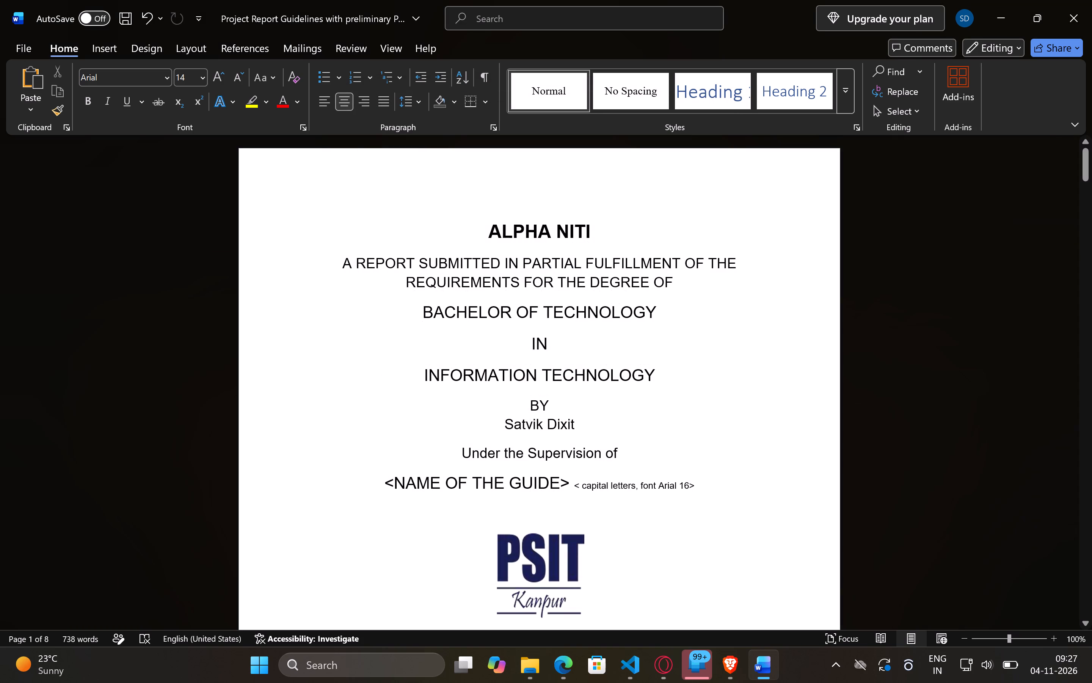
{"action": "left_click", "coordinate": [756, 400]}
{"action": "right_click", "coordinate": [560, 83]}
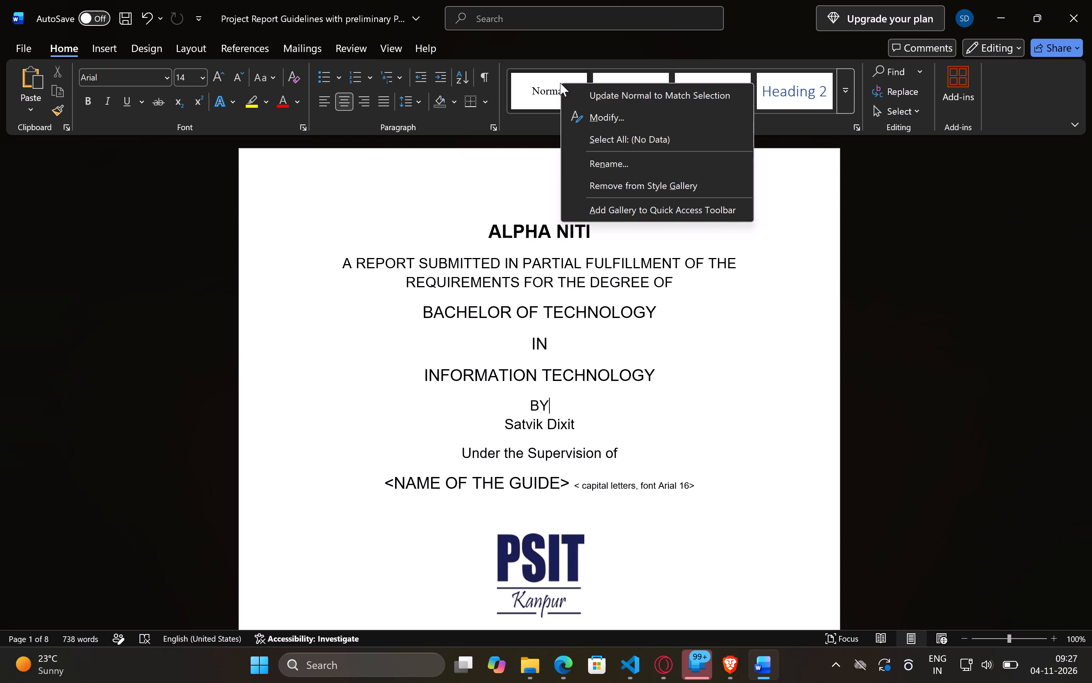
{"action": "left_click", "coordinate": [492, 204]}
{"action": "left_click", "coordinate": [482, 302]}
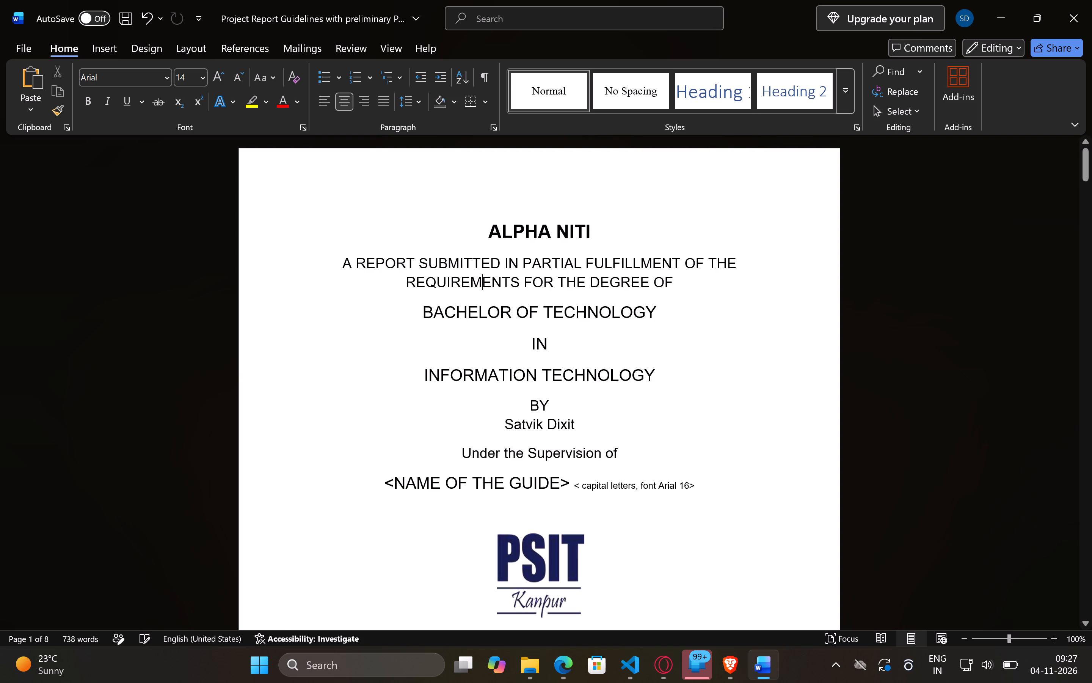
Select the whole document and modify the Heading 1 style to use the Times New Roman font.
{"action": "key", "text": "ctrl+a"}
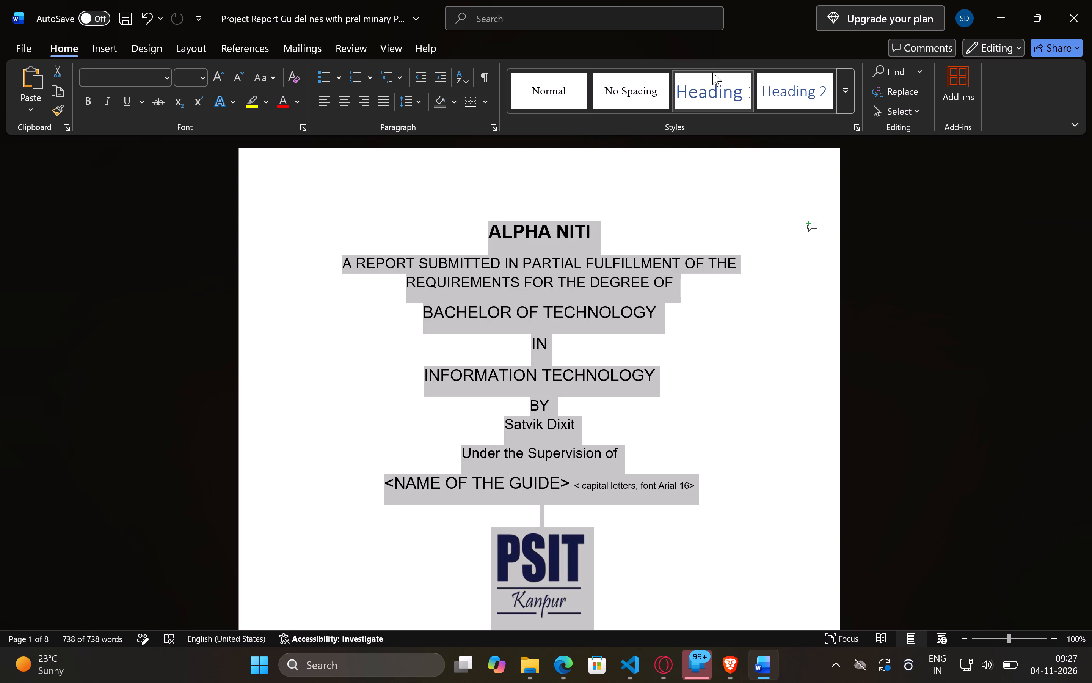
{"action": "right_click", "coordinate": [706, 97]}
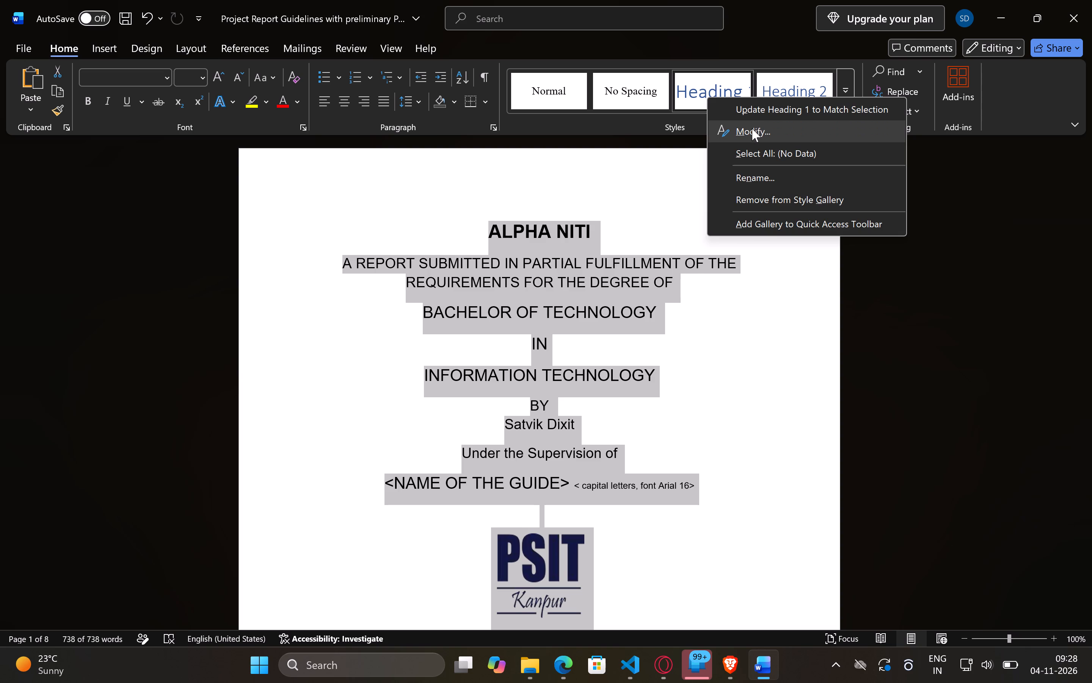
{"action": "left_click", "coordinate": [752, 128]}
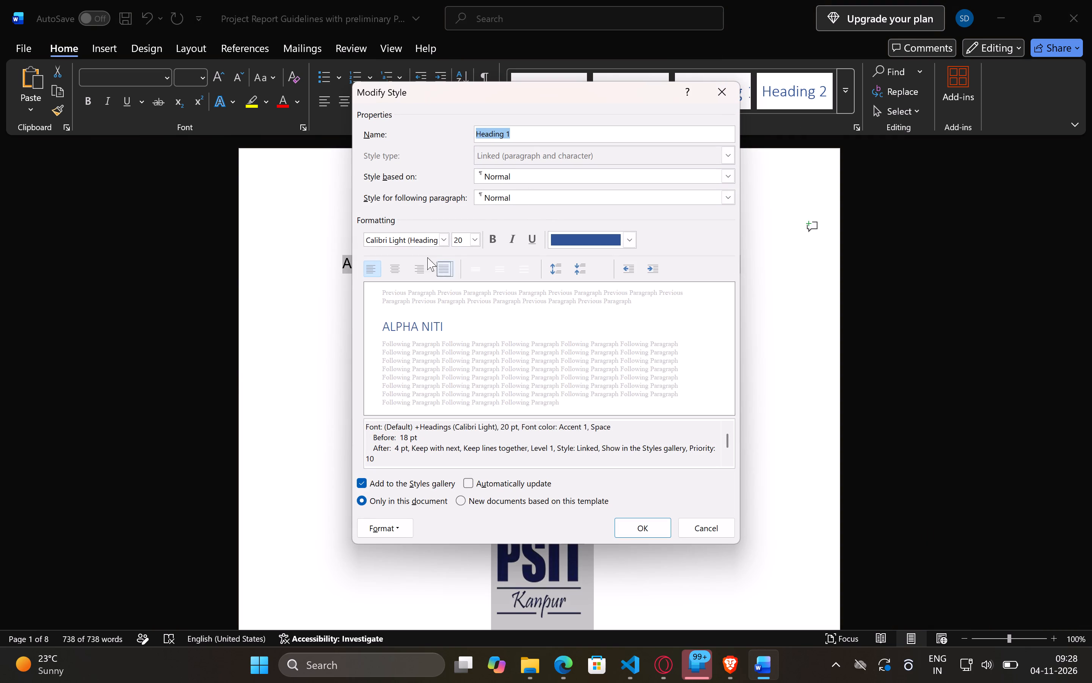
{"action": "left_click", "coordinate": [414, 242]}
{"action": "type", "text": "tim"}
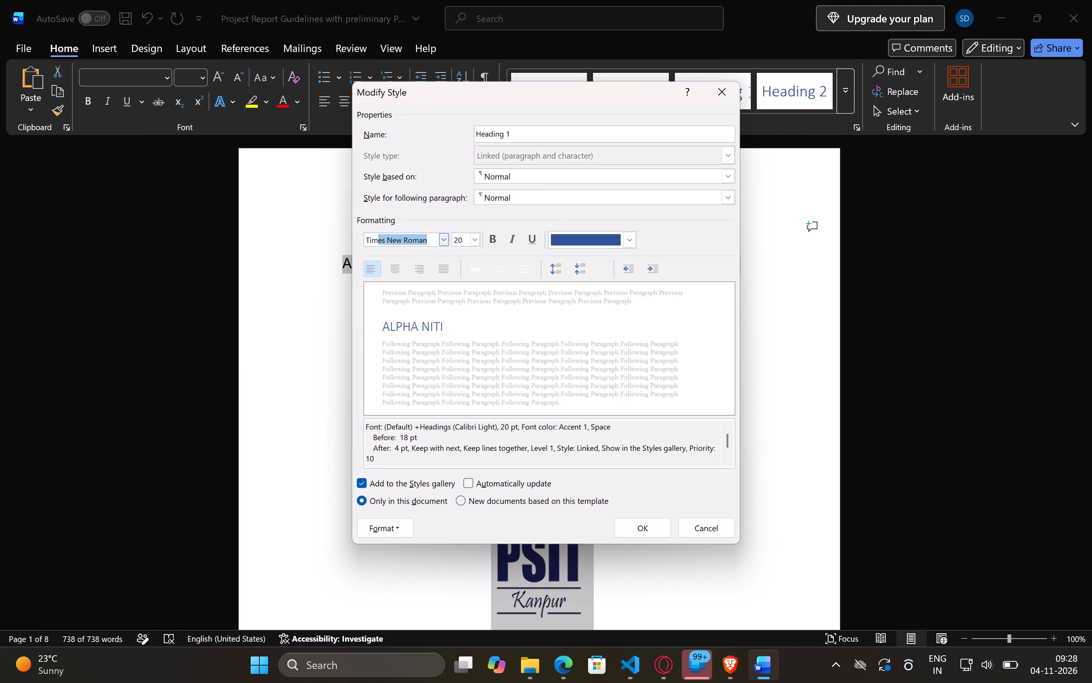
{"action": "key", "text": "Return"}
{"action": "left_click", "coordinate": [644, 532]}
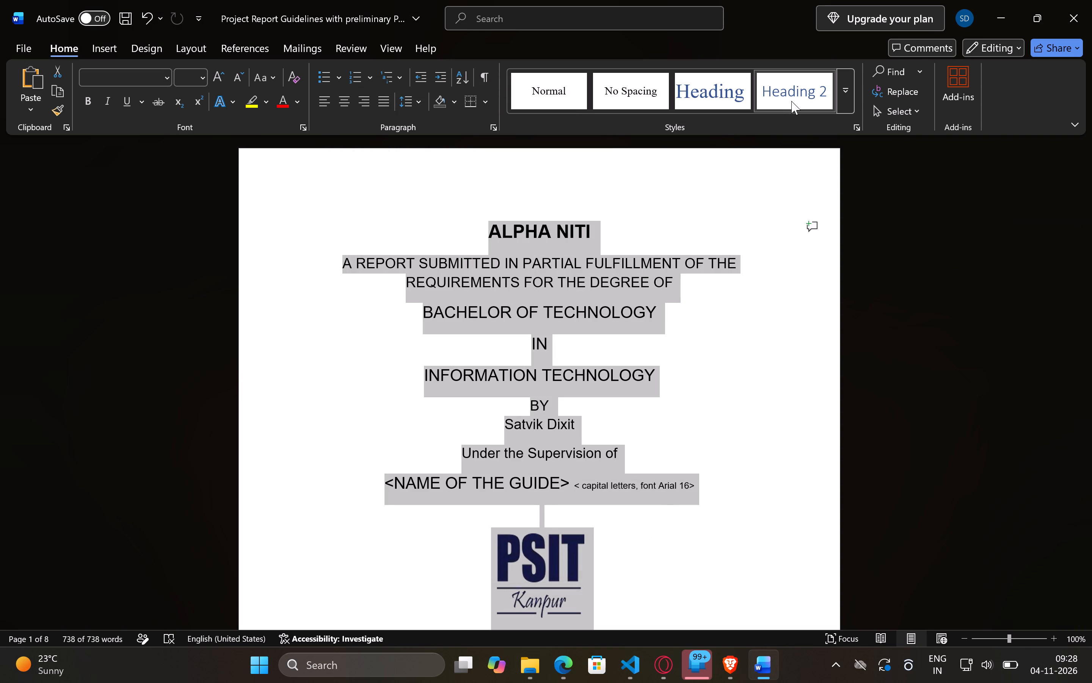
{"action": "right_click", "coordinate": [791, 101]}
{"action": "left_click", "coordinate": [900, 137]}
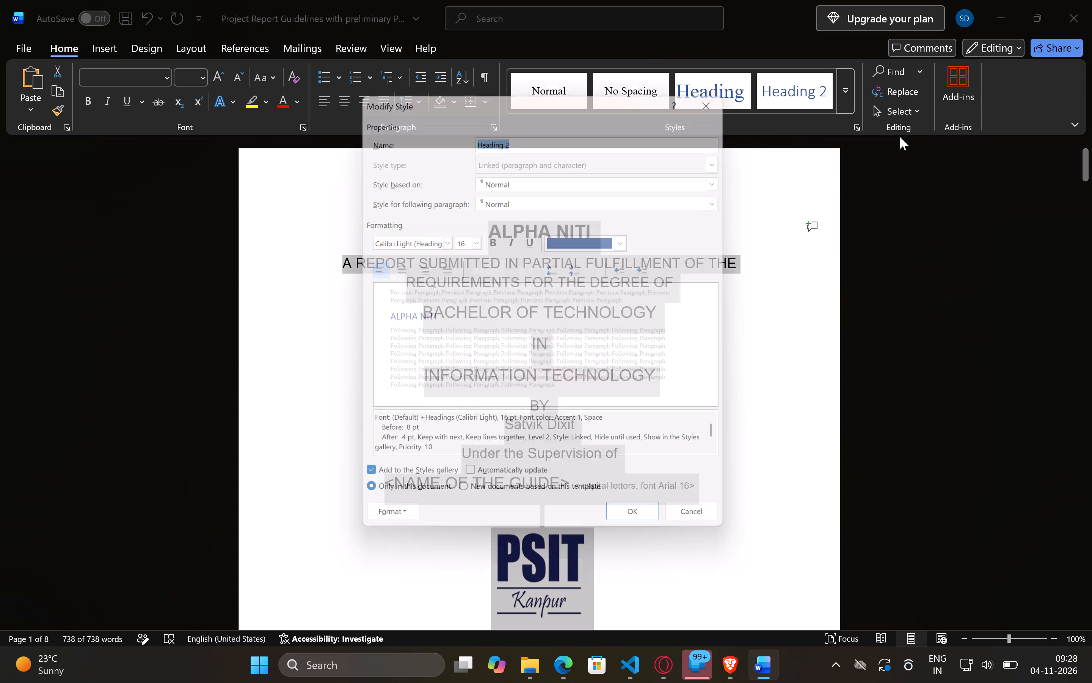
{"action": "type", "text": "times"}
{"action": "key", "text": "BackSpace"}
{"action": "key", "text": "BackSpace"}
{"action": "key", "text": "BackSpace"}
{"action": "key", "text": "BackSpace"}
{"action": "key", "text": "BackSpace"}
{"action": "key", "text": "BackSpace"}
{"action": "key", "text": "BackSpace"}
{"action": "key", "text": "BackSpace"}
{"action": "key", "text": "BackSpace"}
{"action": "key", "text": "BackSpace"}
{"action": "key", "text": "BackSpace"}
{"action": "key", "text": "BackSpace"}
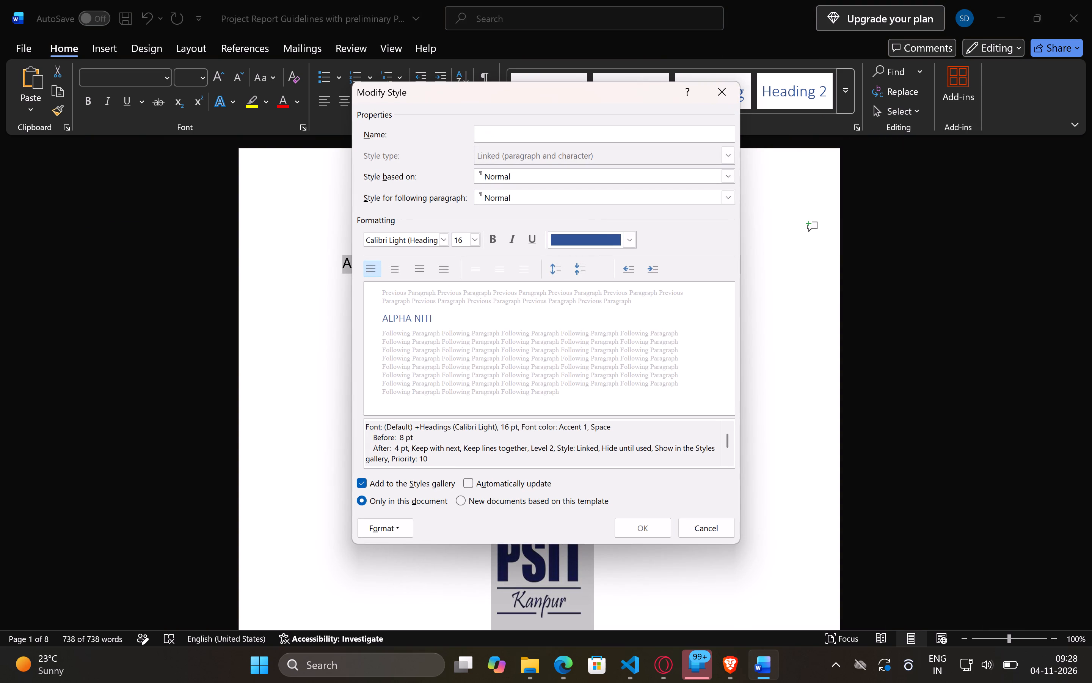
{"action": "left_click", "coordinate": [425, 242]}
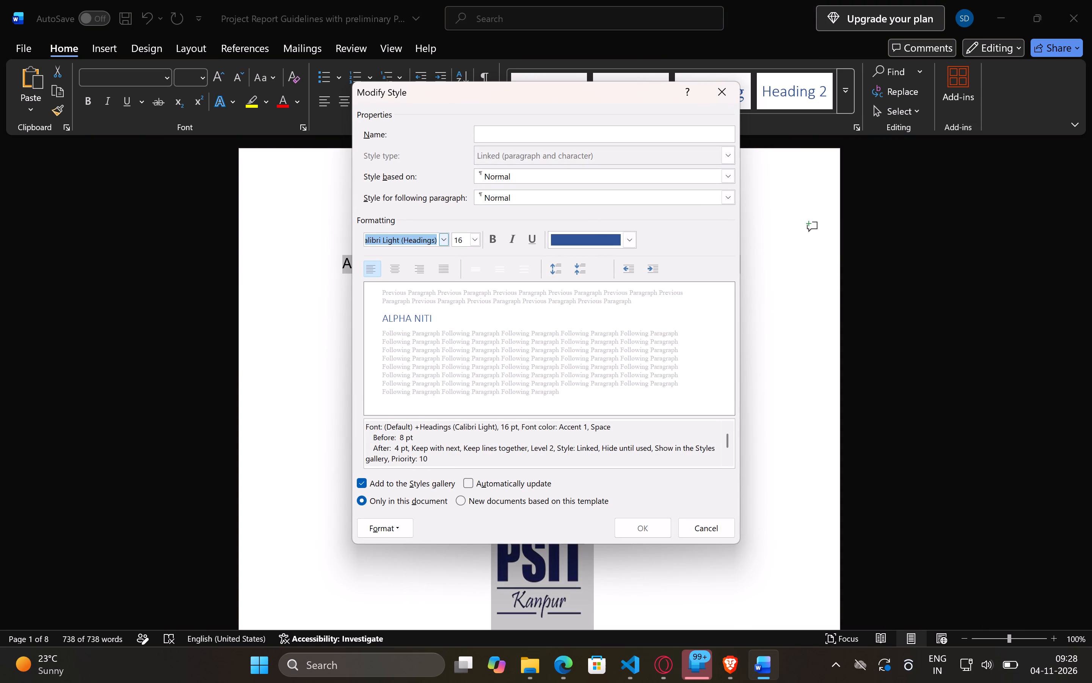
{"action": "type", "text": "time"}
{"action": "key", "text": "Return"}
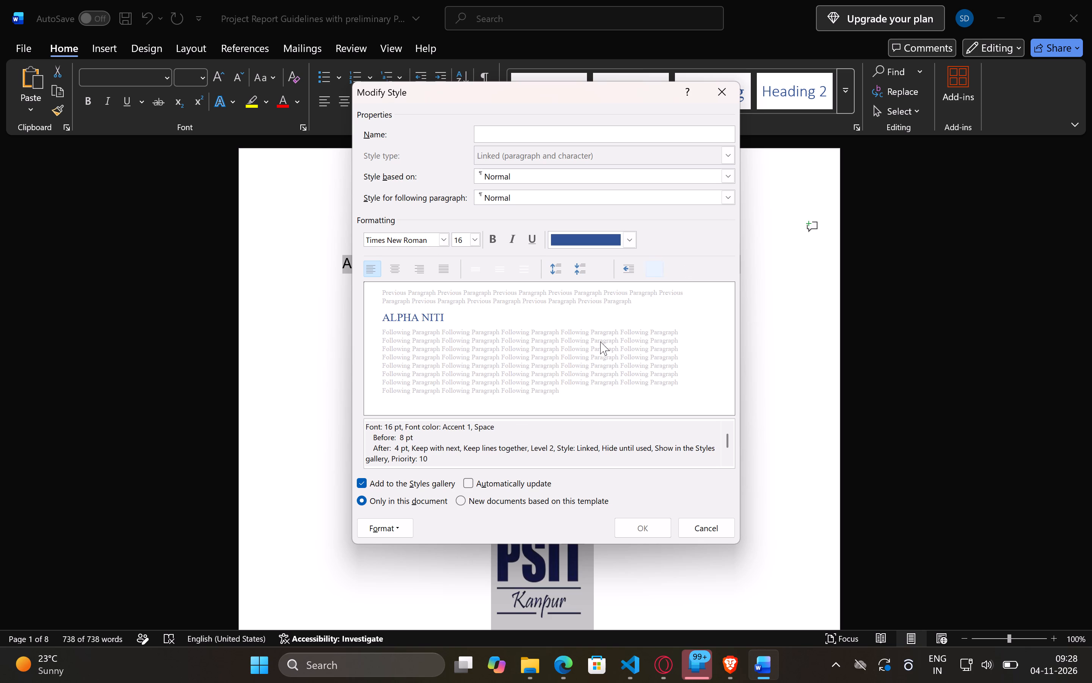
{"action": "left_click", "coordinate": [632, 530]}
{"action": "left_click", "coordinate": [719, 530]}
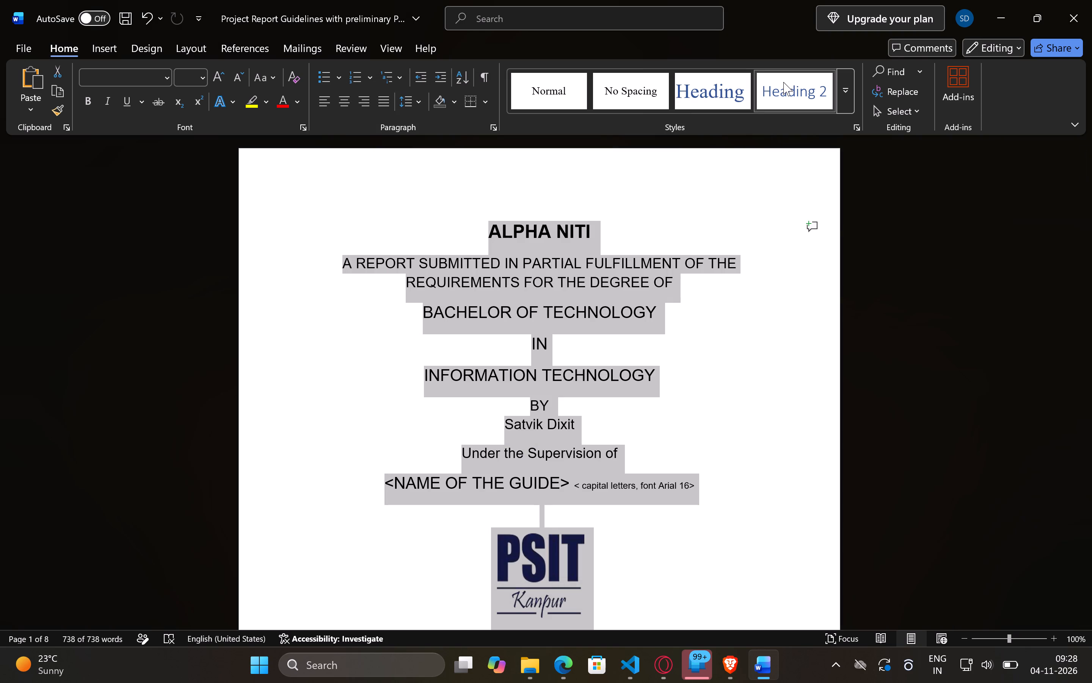
Modify the Heading 2 style to use the Times New Roman font.
{"action": "right_click", "coordinate": [783, 82]}
{"action": "left_click", "coordinate": [885, 117]}
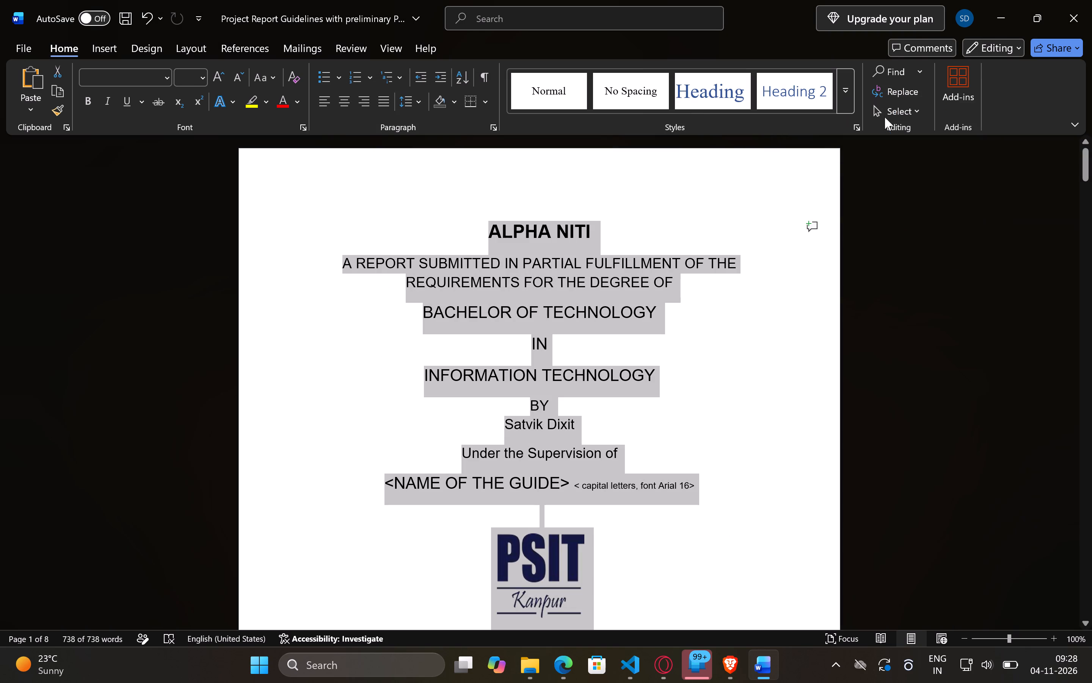
{"action": "left_click", "coordinate": [417, 240]}
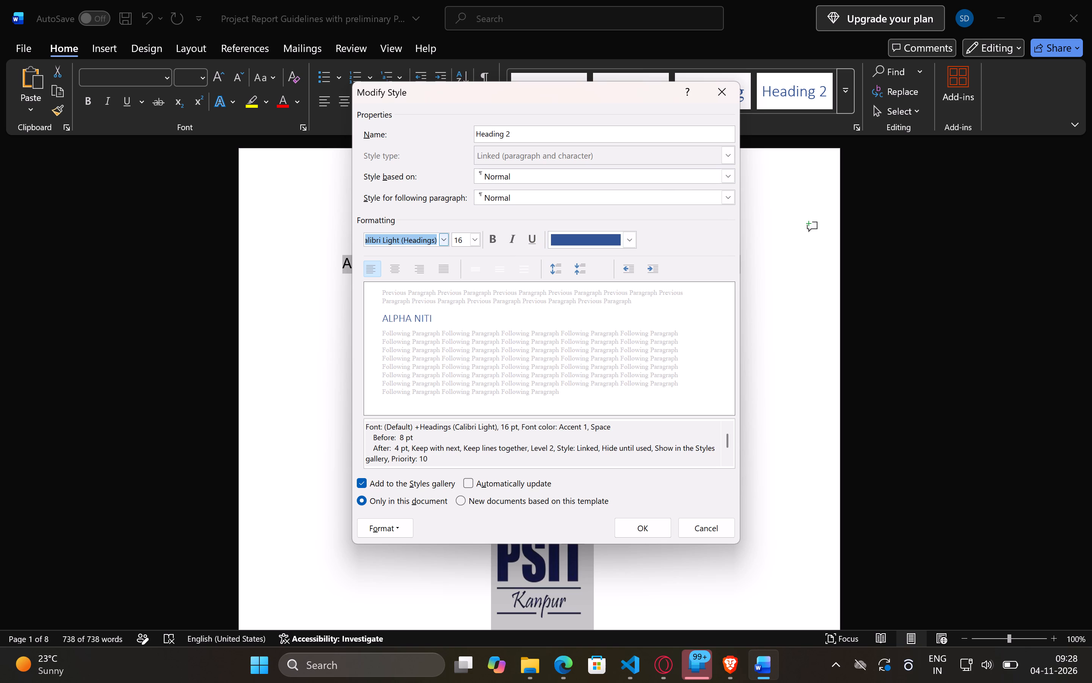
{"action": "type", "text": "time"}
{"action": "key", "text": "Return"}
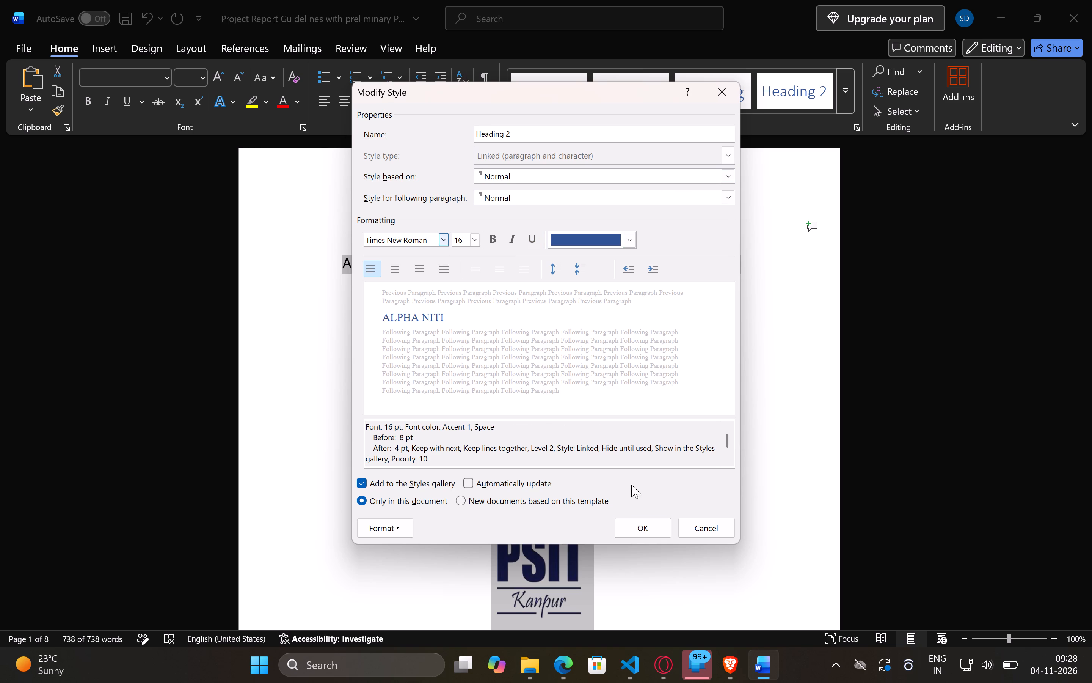
{"action": "left_click", "coordinate": [625, 532]}
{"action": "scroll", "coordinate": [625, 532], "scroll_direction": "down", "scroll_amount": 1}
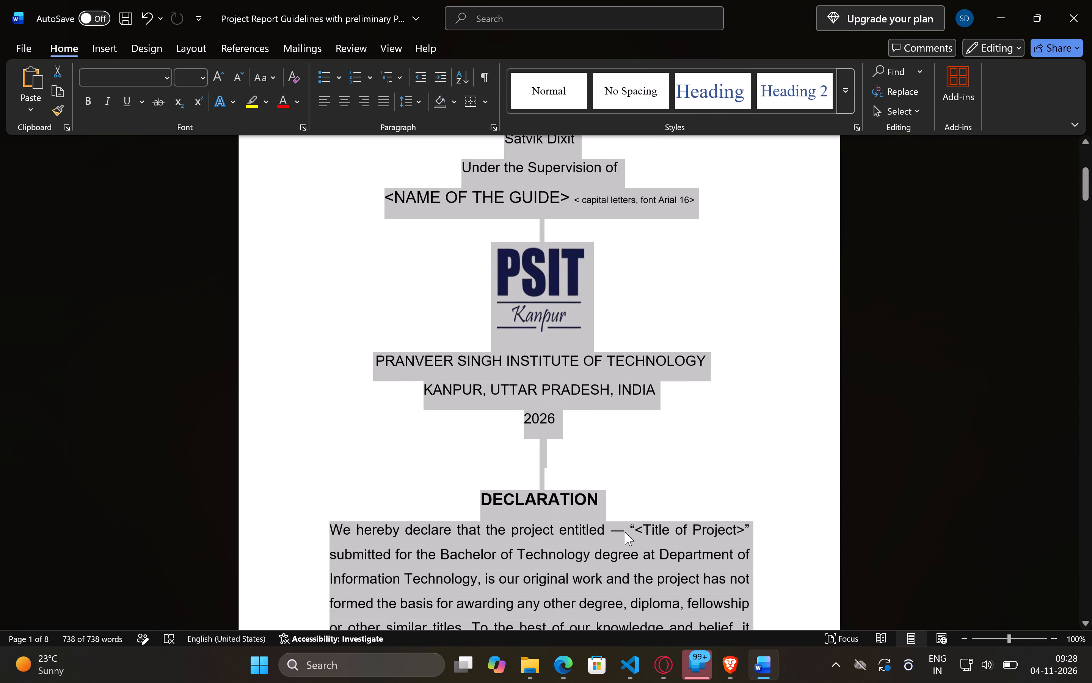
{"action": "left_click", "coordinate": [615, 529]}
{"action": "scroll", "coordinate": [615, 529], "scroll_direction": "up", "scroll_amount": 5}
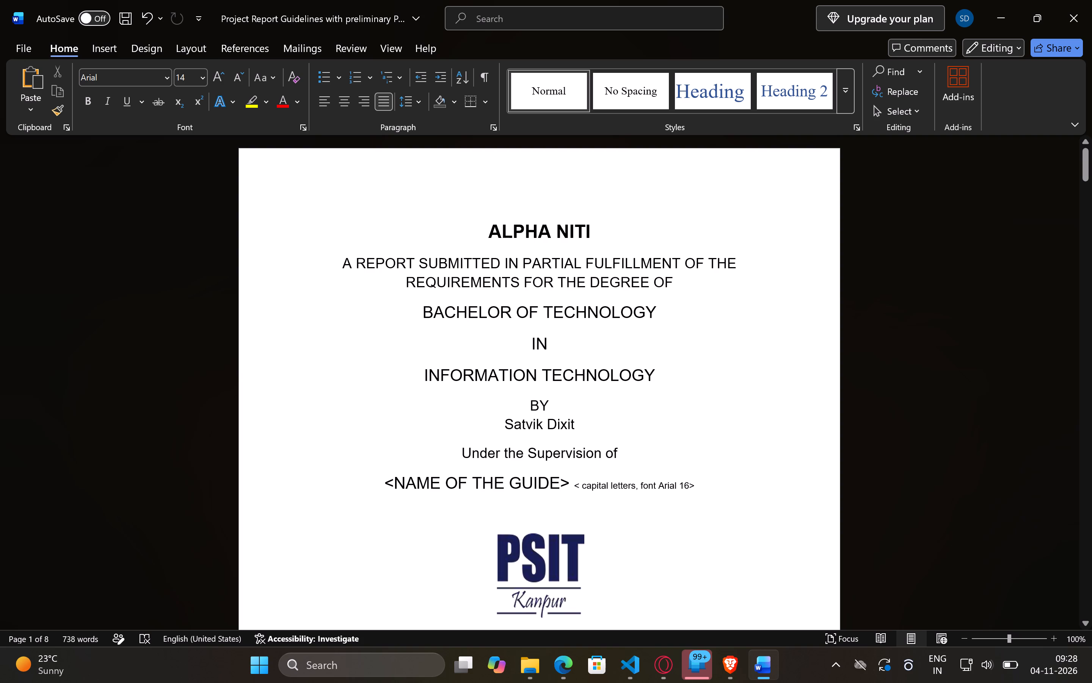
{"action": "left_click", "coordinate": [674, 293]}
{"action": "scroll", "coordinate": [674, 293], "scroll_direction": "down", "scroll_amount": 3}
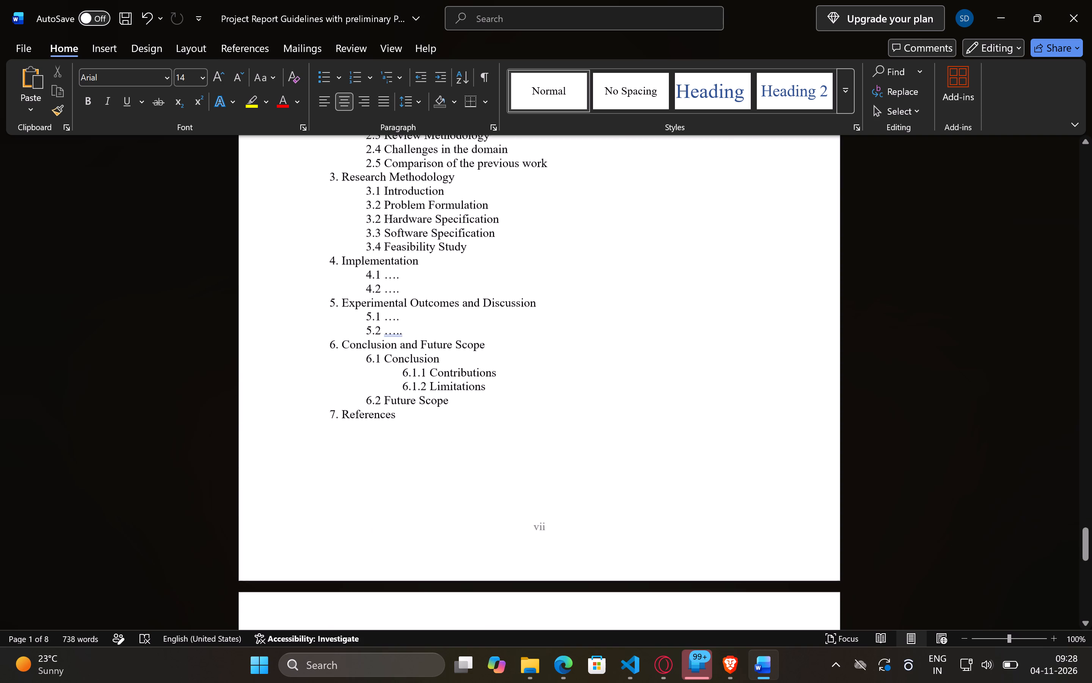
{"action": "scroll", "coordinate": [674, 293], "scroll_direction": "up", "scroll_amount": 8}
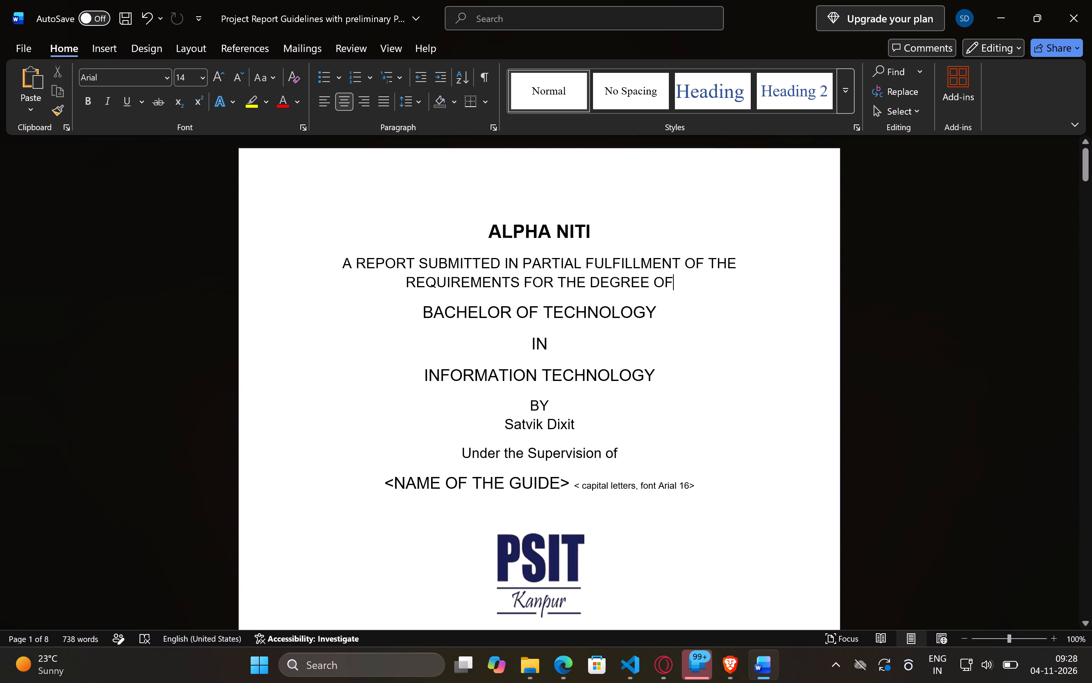
Add the scholar's roll number after the scholar's name on the cover page.
{"action": "left_click", "coordinate": [637, 439]}
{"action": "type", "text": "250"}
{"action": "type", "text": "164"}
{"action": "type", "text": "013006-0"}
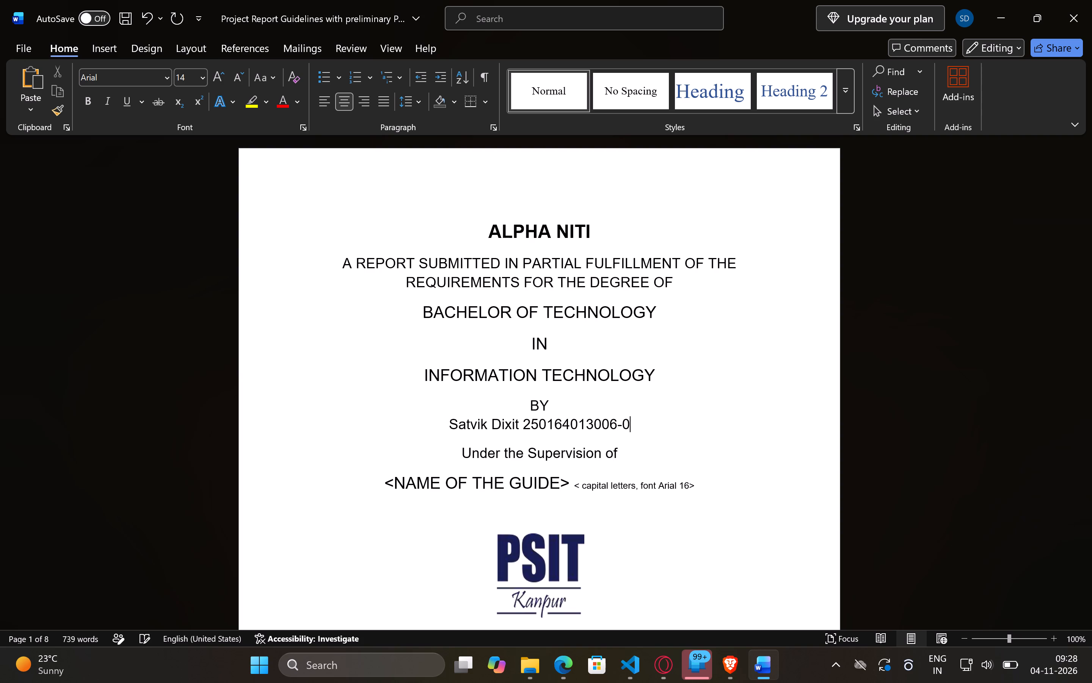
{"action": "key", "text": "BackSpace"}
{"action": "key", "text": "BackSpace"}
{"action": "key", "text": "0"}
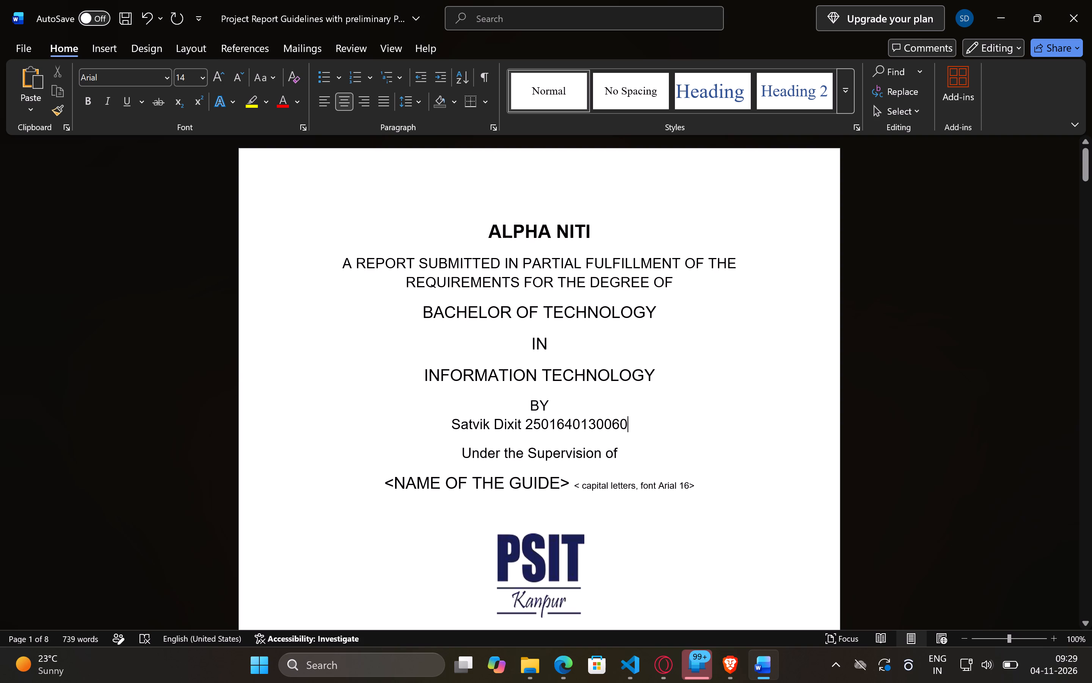
Delete the guide name placeholder on the cover page, including its font hint.
{"action": "left_click_drag", "start_coordinate": [563, 486], "coordinate": [710, 492]}
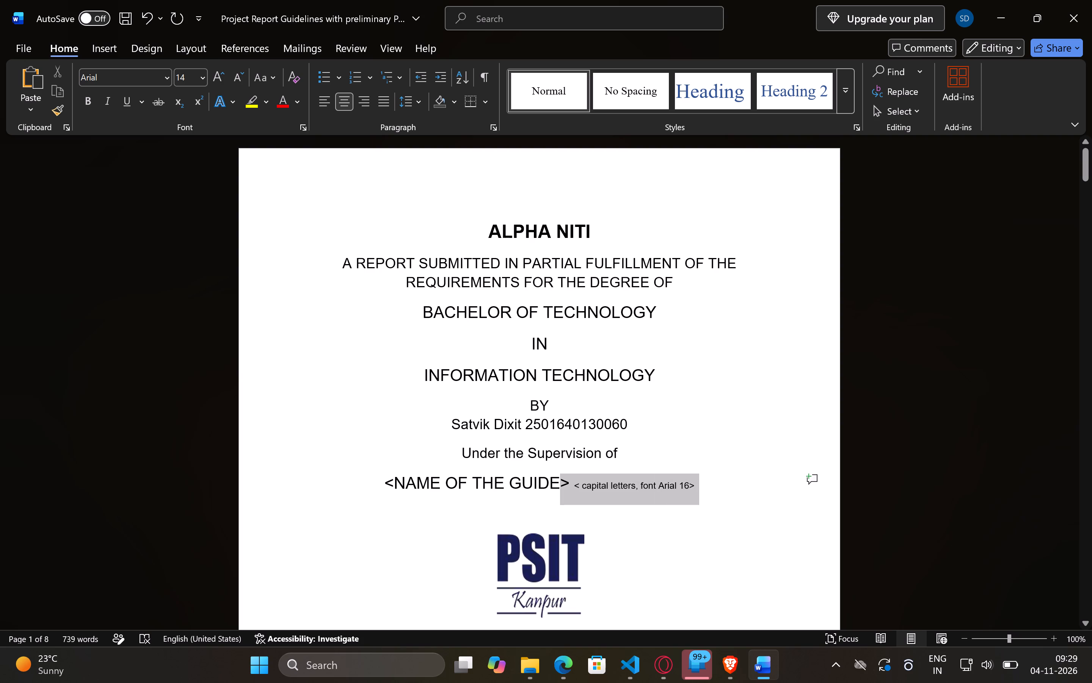
{"action": "left_click_drag", "start_coordinate": [710, 492], "coordinate": [695, 488]}
{"action": "left_click", "coordinate": [695, 488]}
{"action": "left_click_drag", "start_coordinate": [695, 488], "coordinate": [389, 506]}
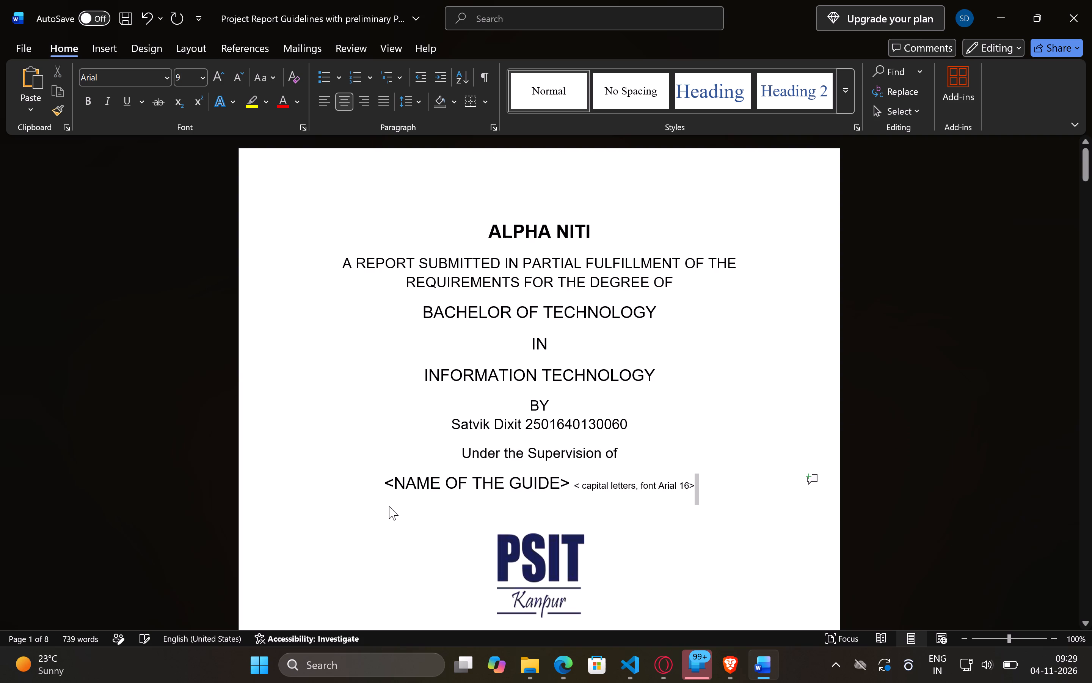
{"action": "left_click_drag", "start_coordinate": [389, 506], "coordinate": [362, 496]}
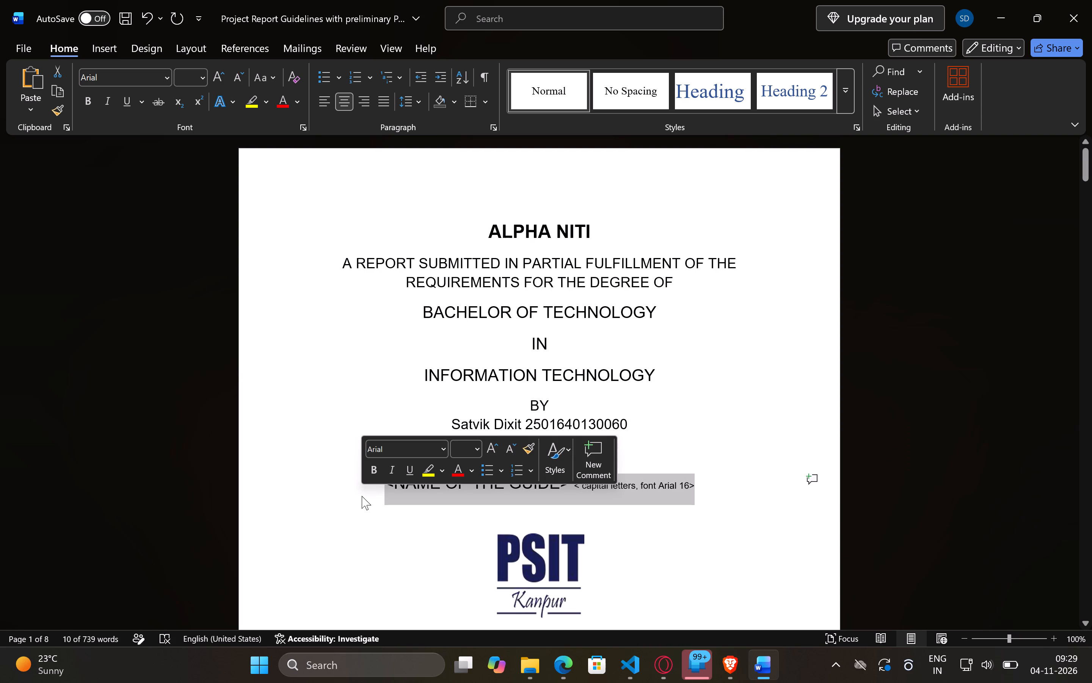
{"action": "key", "text": "BackSpace"}
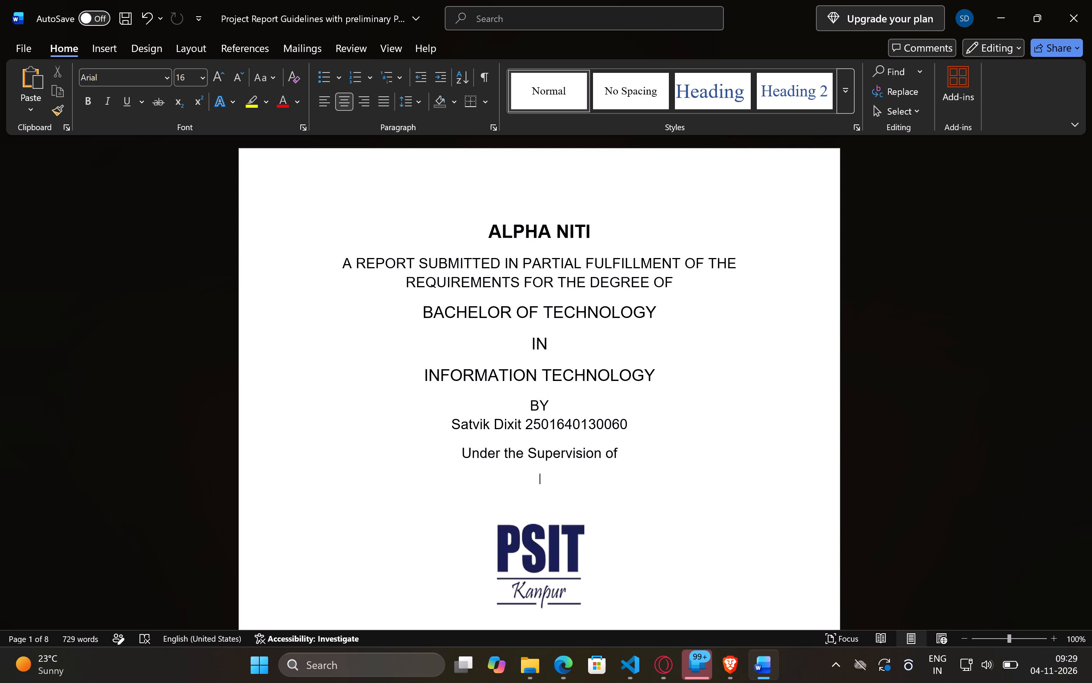
Enter the supervisor's full name with the title "Dr." below "Under the Supervision of" on the cover page.
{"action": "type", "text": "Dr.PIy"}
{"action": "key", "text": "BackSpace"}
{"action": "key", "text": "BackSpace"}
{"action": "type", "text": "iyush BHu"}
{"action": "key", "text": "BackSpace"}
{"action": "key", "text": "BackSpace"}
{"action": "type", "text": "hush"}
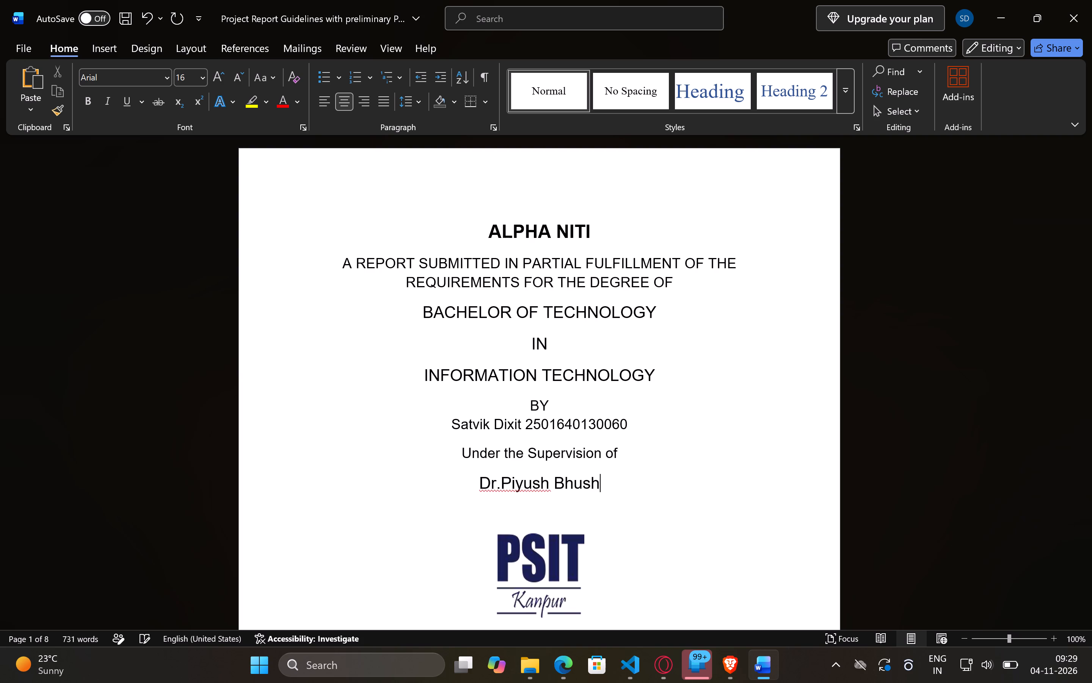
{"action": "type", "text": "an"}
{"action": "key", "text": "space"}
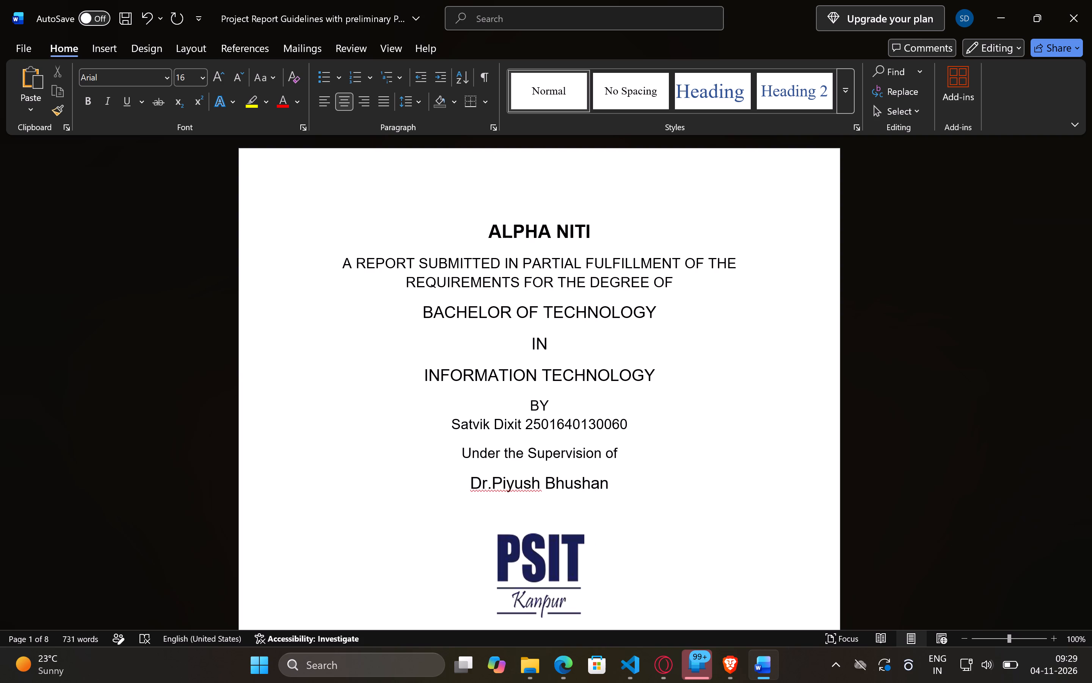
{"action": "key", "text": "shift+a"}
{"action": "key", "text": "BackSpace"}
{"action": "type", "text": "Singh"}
Insert a space between "Dr." and the supervisor's first name on the cover page.
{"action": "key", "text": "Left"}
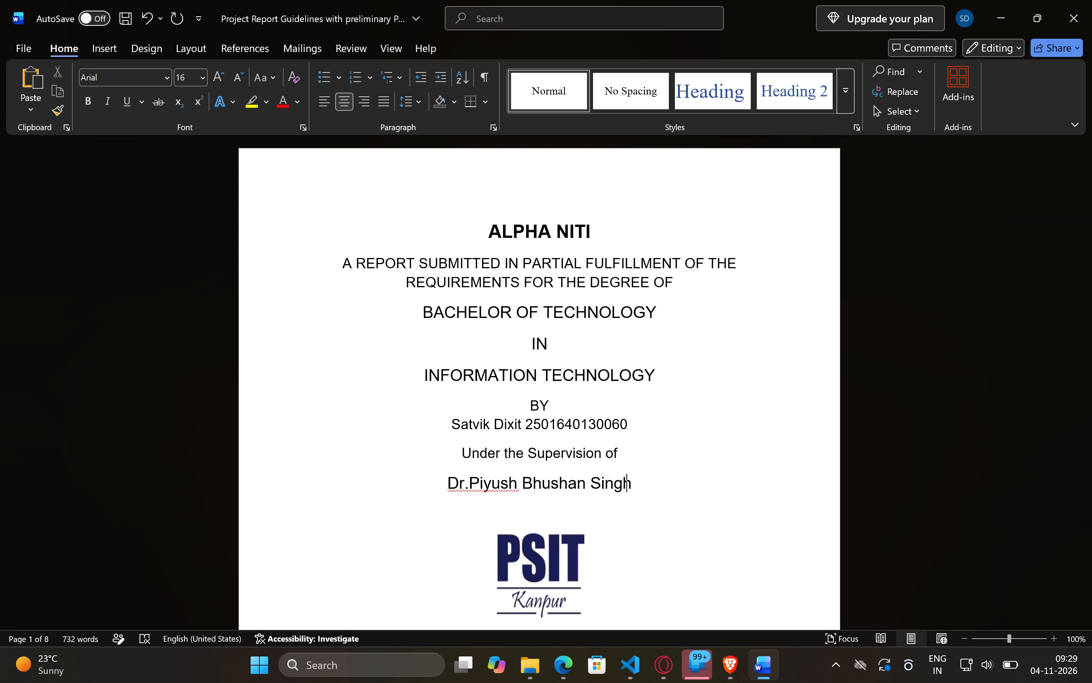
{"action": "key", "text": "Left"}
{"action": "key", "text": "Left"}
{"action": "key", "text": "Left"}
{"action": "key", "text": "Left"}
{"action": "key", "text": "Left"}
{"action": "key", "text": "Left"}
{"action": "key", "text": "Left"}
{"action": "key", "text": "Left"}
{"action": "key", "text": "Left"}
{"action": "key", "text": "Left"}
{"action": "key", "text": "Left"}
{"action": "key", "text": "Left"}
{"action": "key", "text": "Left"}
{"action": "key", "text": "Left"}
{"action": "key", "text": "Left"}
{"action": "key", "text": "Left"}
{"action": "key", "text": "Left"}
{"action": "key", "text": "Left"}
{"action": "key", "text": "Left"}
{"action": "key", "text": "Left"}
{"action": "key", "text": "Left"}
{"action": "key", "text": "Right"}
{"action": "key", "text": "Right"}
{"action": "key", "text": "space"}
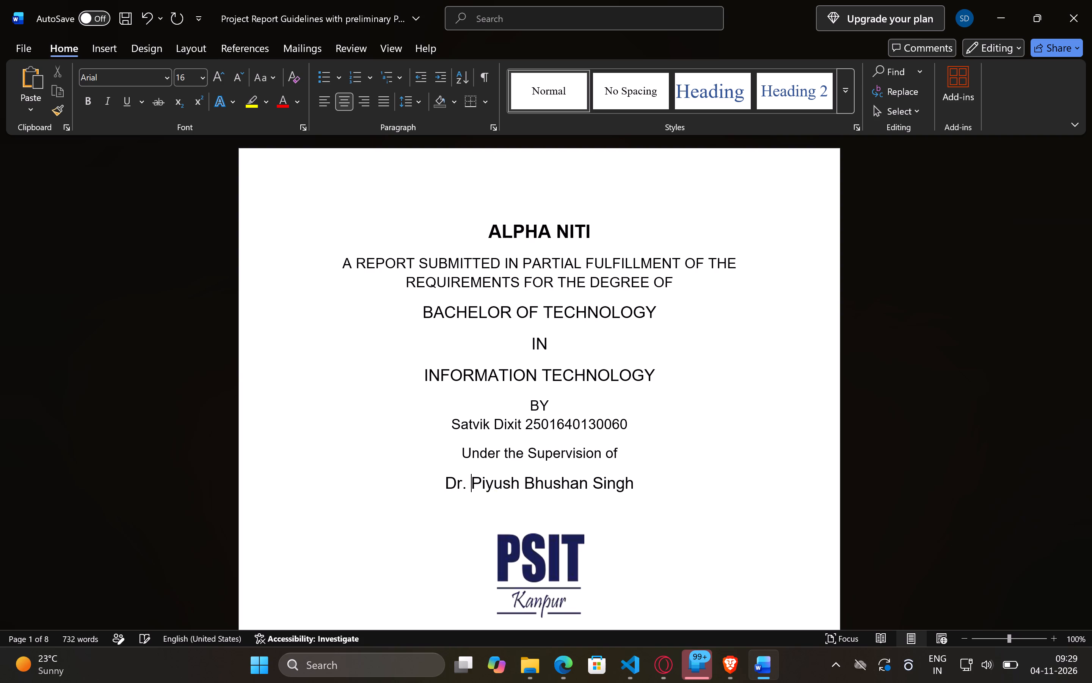
{"action": "left_click", "coordinate": [647, 478]}
Replace the supervisor's name after "Dr." on the cover page with the other supervisor's first name and surname.
{"action": "scroll", "coordinate": [647, 478], "scroll_direction": "up", "scroll_amount": 2}
{"action": "scroll", "coordinate": [647, 478], "scroll_direction": "up", "scroll_amount": 1, "text": "ctrl"}
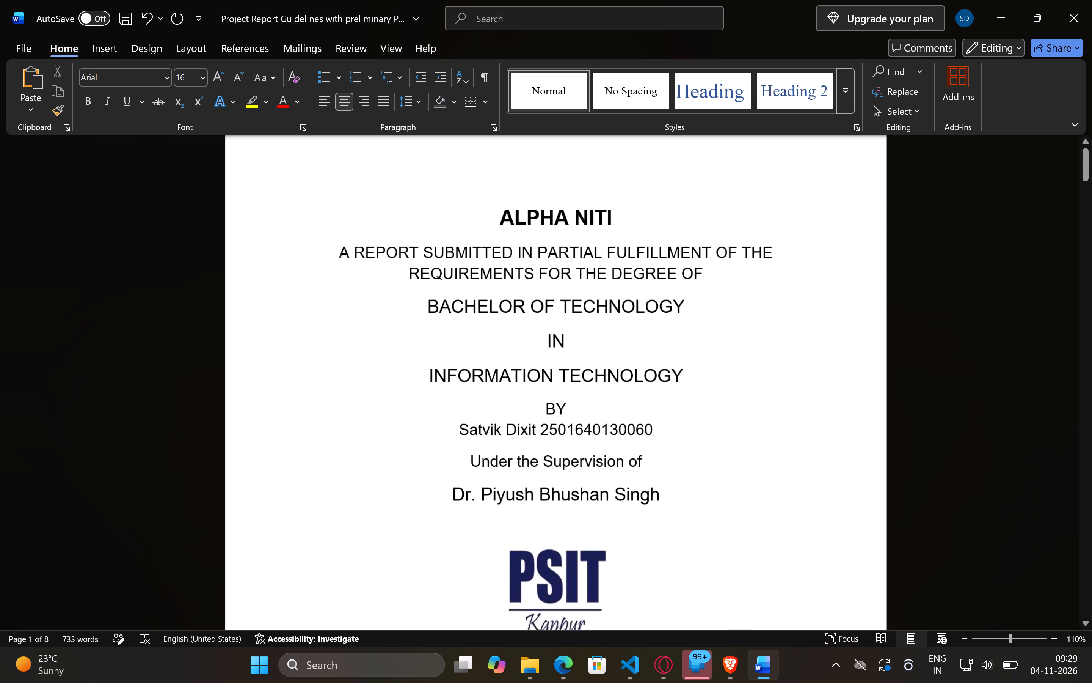
{"action": "scroll", "coordinate": [647, 478], "scroll_direction": "up", "scroll_amount": 2, "text": "ctrl"}
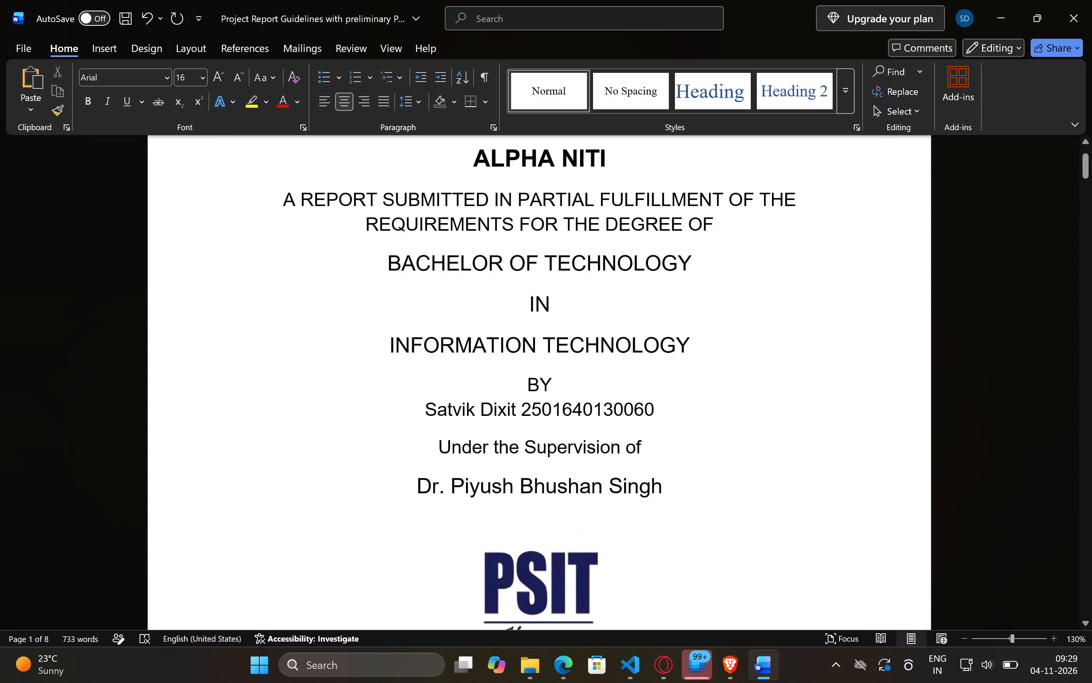
{"action": "scroll", "coordinate": [647, 478], "scroll_direction": "up", "scroll_amount": 2}
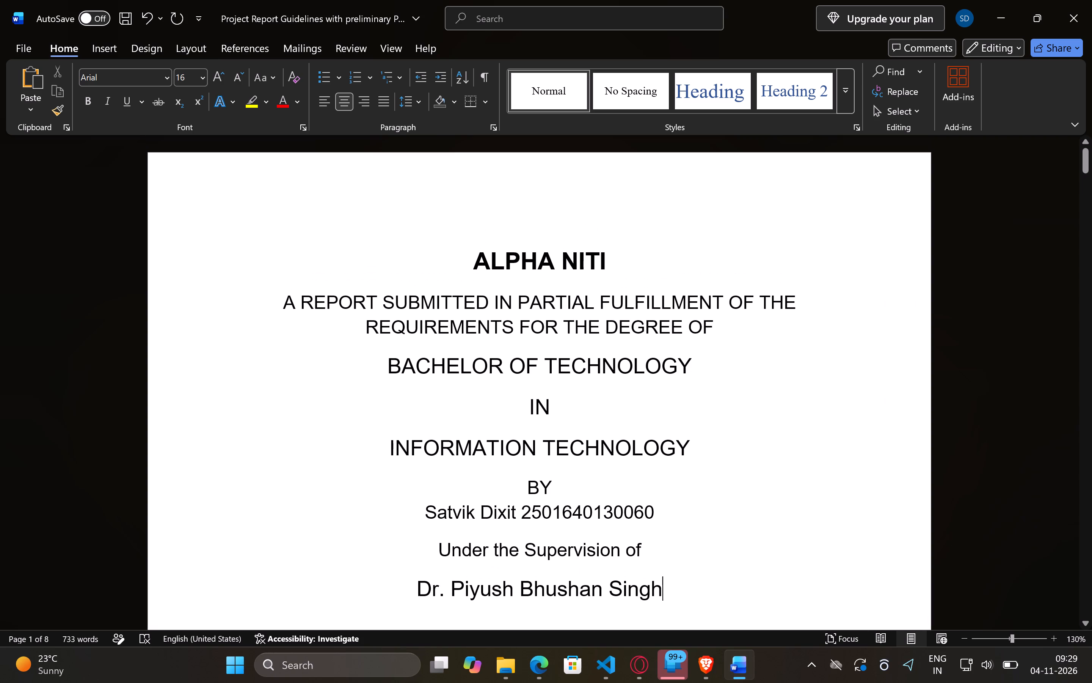
{"action": "scroll", "coordinate": [647, 478], "scroll_direction": "down", "scroll_amount": 2}
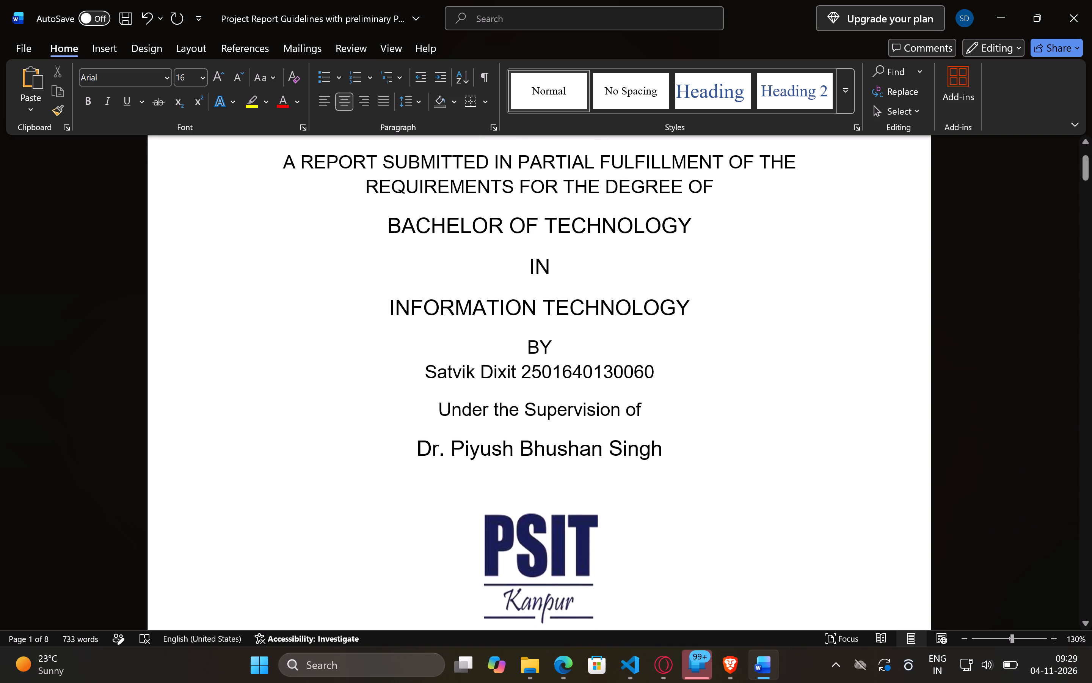
{"action": "left_click_drag", "start_coordinate": [452, 444], "coordinate": [692, 443]}
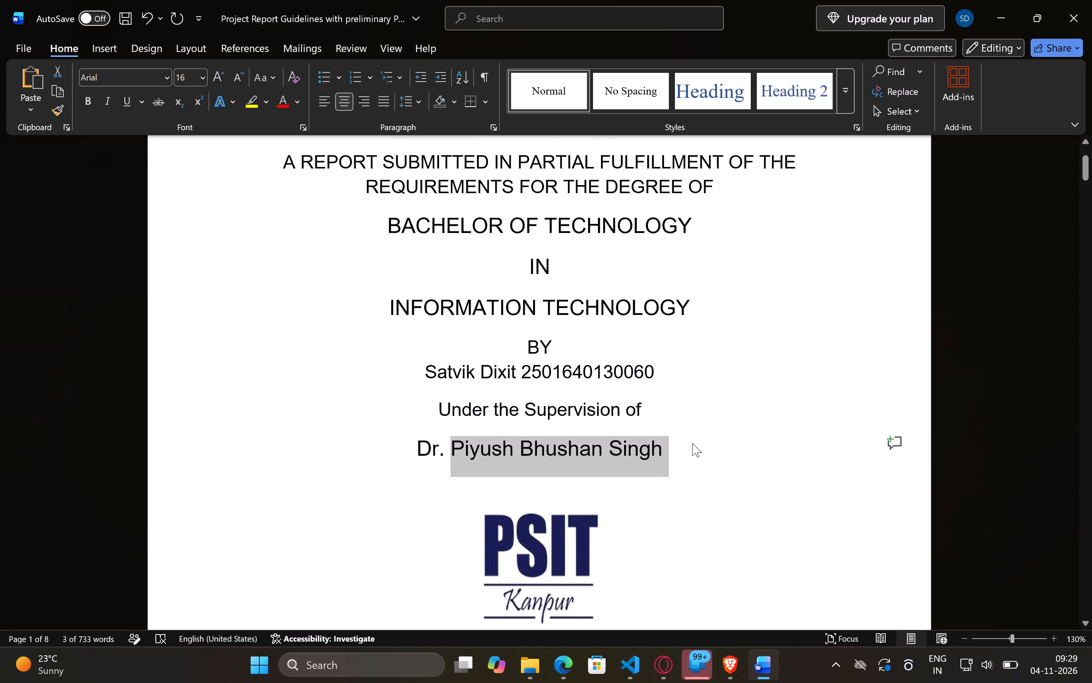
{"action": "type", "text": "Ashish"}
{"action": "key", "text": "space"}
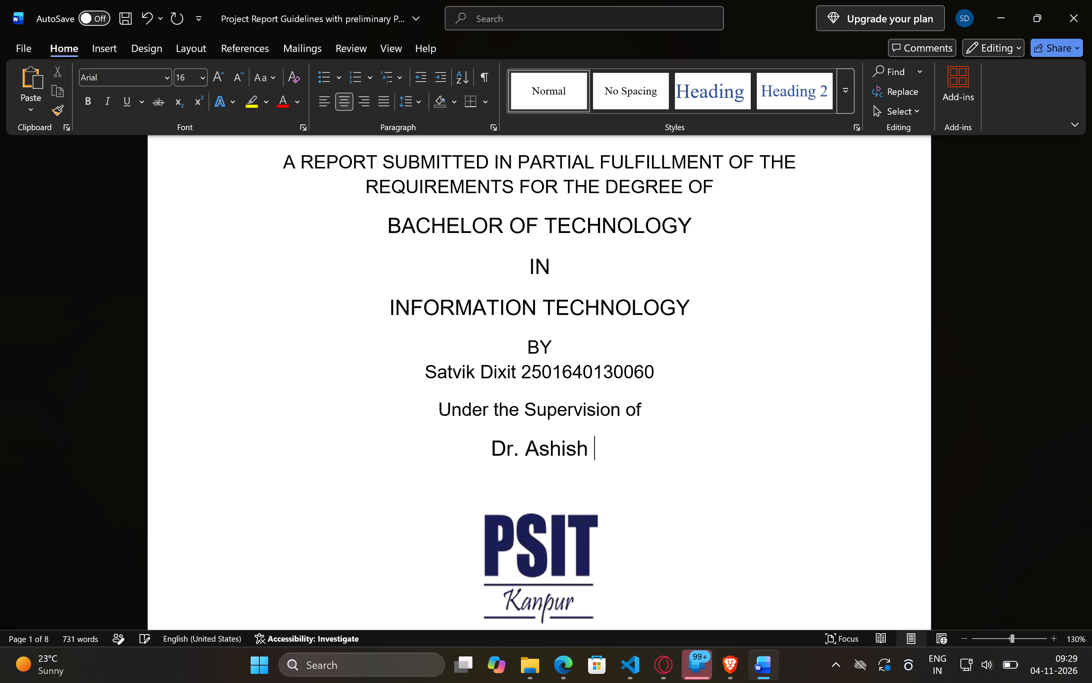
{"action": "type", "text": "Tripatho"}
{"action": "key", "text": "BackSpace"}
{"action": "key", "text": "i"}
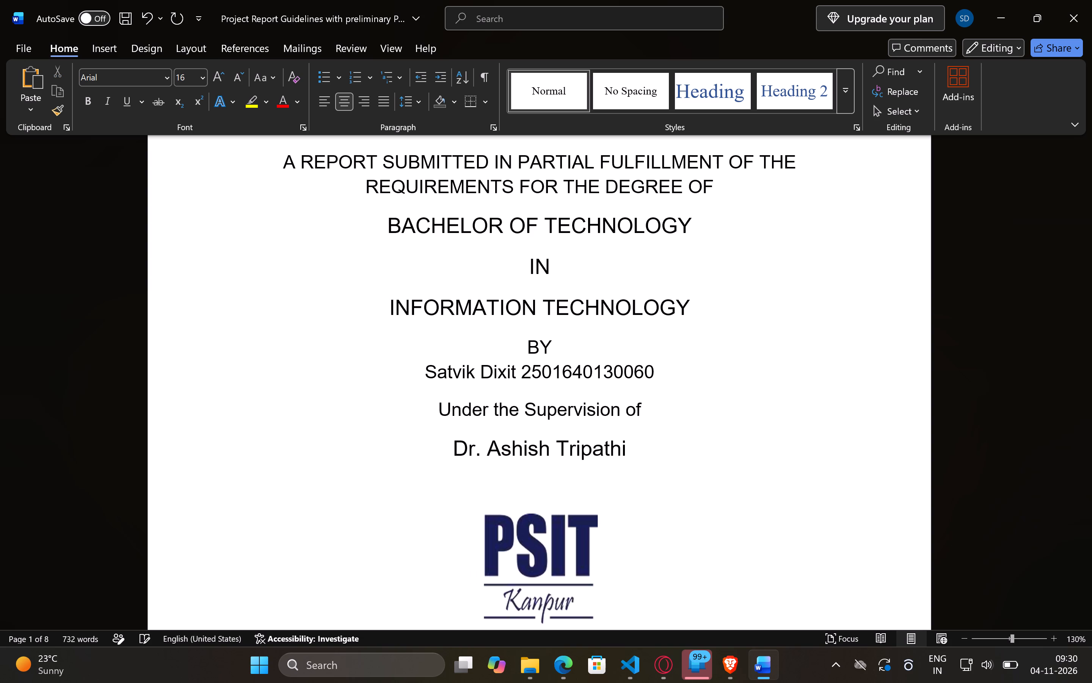
Copy the DECLARATION heading and its full paragraph, through "acknowledgement has been made in the text.".
{"action": "scroll", "coordinate": [669, 562], "scroll_direction": "right", "scroll_amount": 1}
{"action": "scroll", "coordinate": [669, 562], "scroll_direction": "down", "scroll_amount": 1}
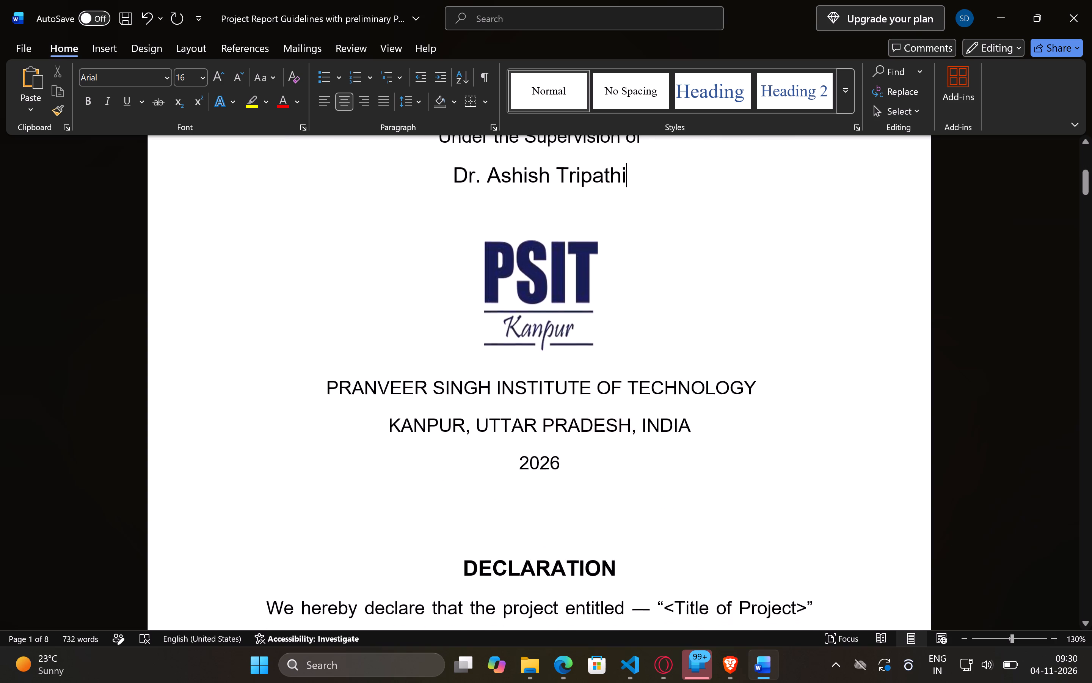
{"action": "scroll", "coordinate": [669, 562], "scroll_direction": "down", "scroll_amount": 1}
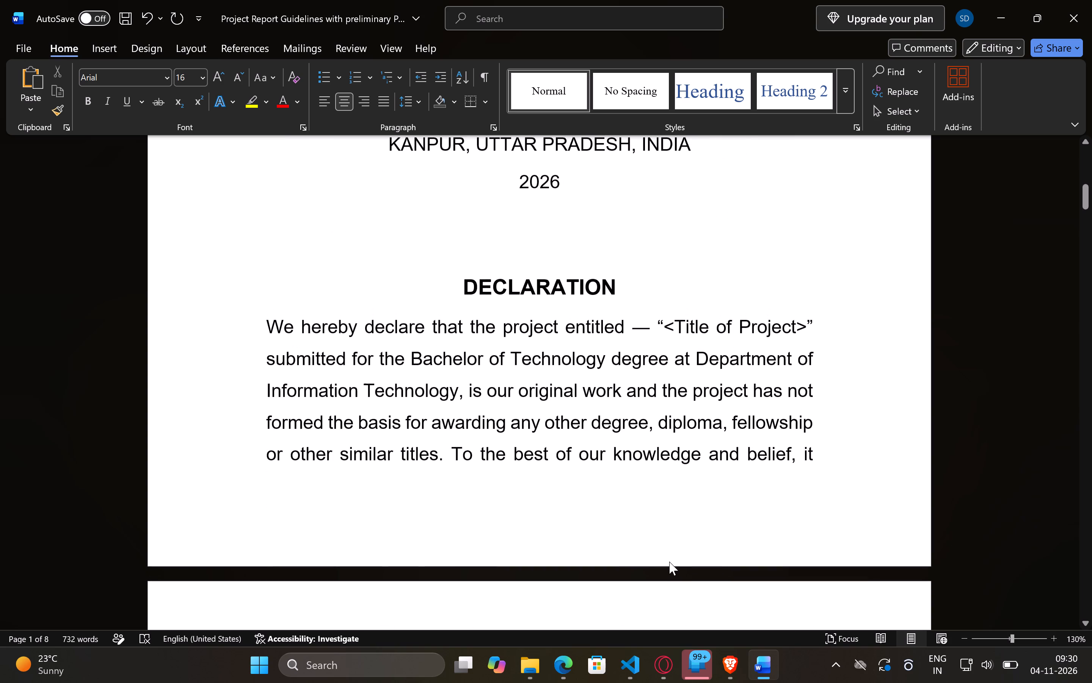
{"action": "left_click_drag", "start_coordinate": [457, 285], "coordinate": [733, 543]}
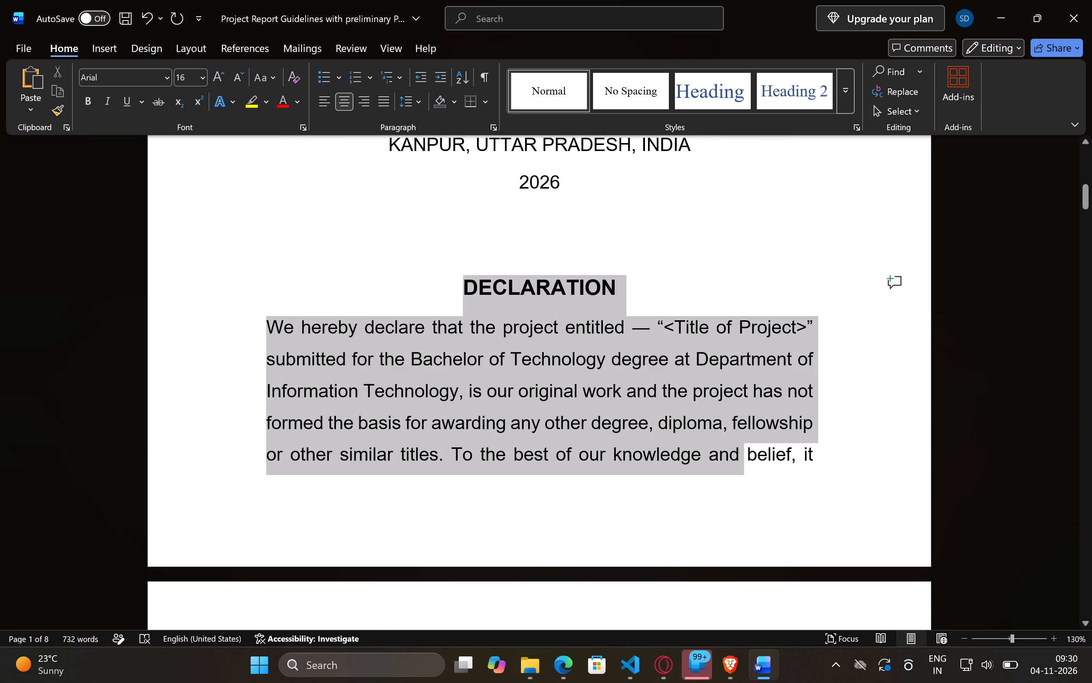
{"action": "left_click_drag", "start_coordinate": [733, 543], "coordinate": [692, 595]}
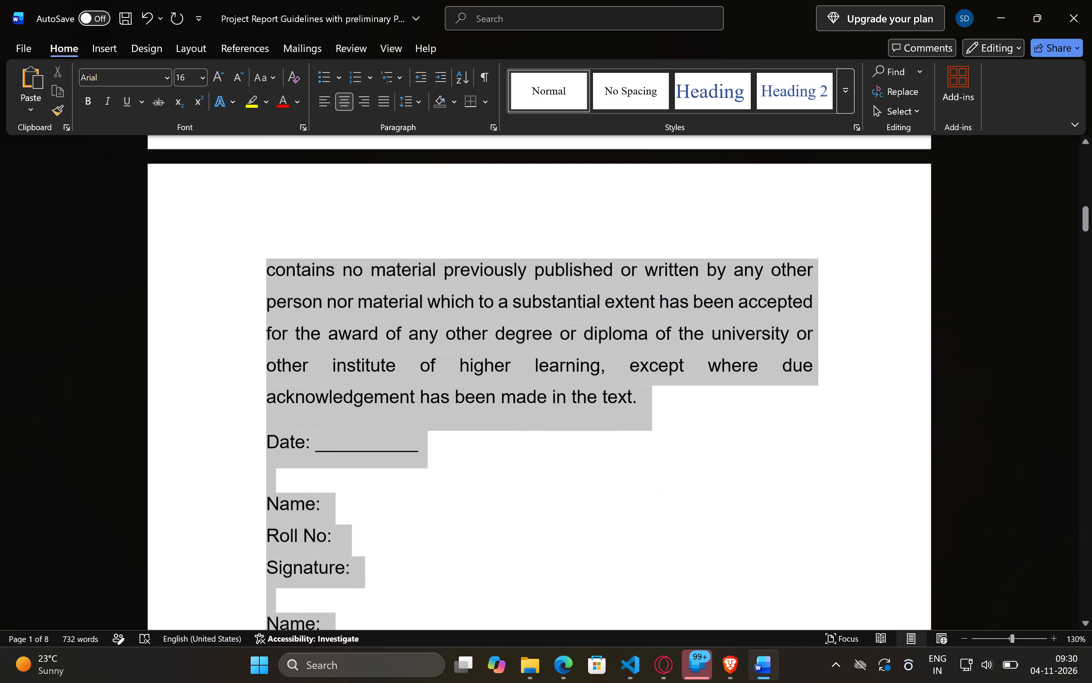
{"action": "left_click_drag", "start_coordinate": [692, 595], "coordinate": [665, 391]}
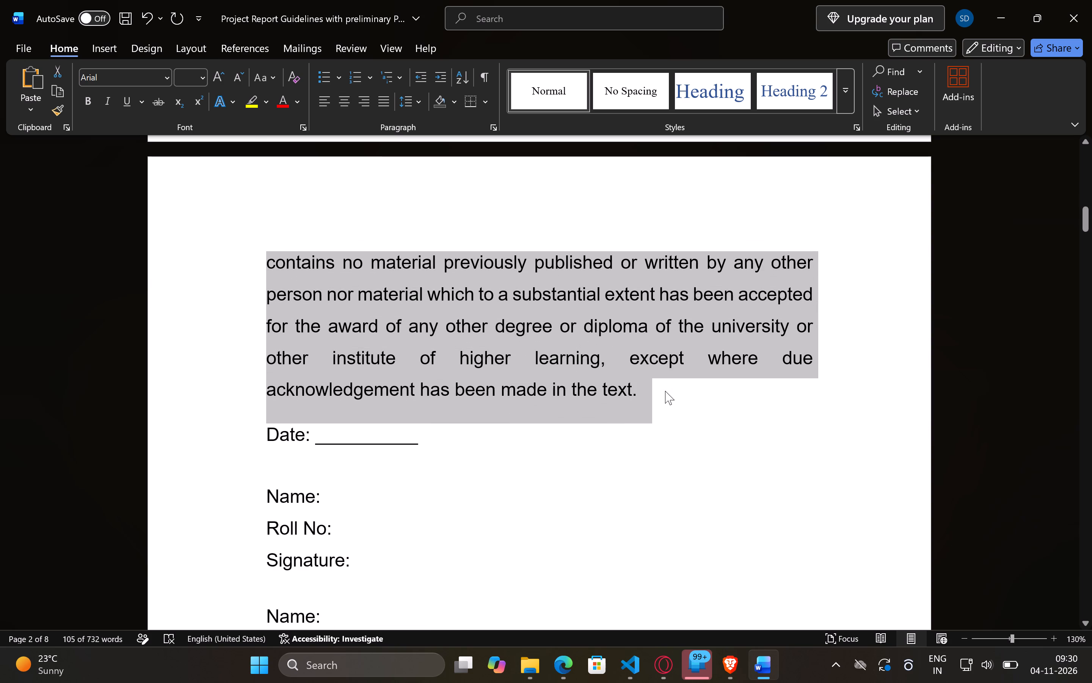
{"action": "key", "text": "ctrl+c"}
{"action": "right_click", "coordinate": [665, 391]}
{"action": "left_click", "coordinate": [595, 382]}
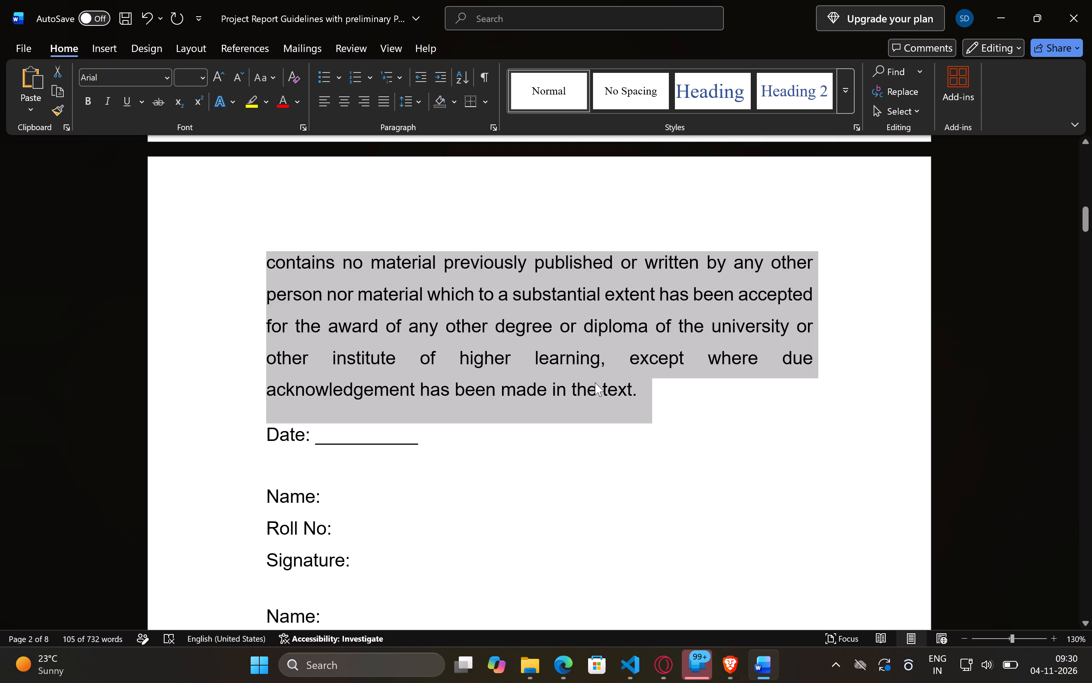
{"action": "right_click", "coordinate": [595, 382]}
{"action": "left_click", "coordinate": [540, 368]}
{"action": "left_click", "coordinate": [540, 368]}
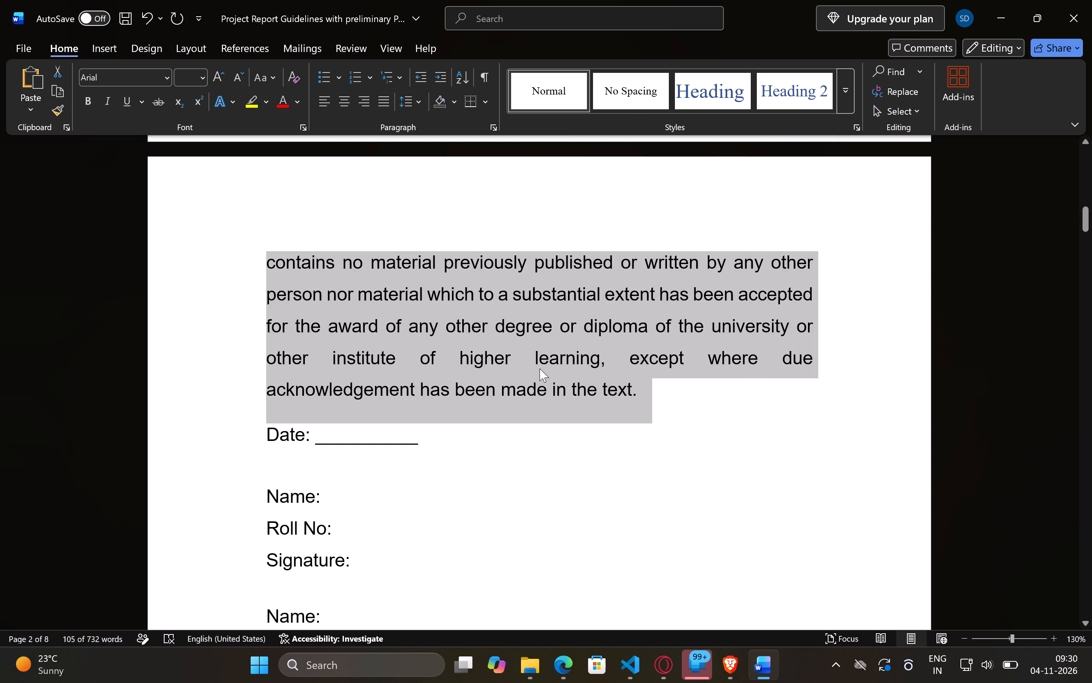
{"action": "left_click", "coordinate": [540, 368]}
Replace the quoted "<Title of Project>" placeholder in the declaration paragraph with "Alpha Niti" in double quotation marks.
{"action": "scroll", "coordinate": [540, 368], "scroll_direction": "up", "scroll_amount": 2}
{"action": "scroll", "coordinate": [540, 368], "scroll_direction": "down", "scroll_amount": 1}
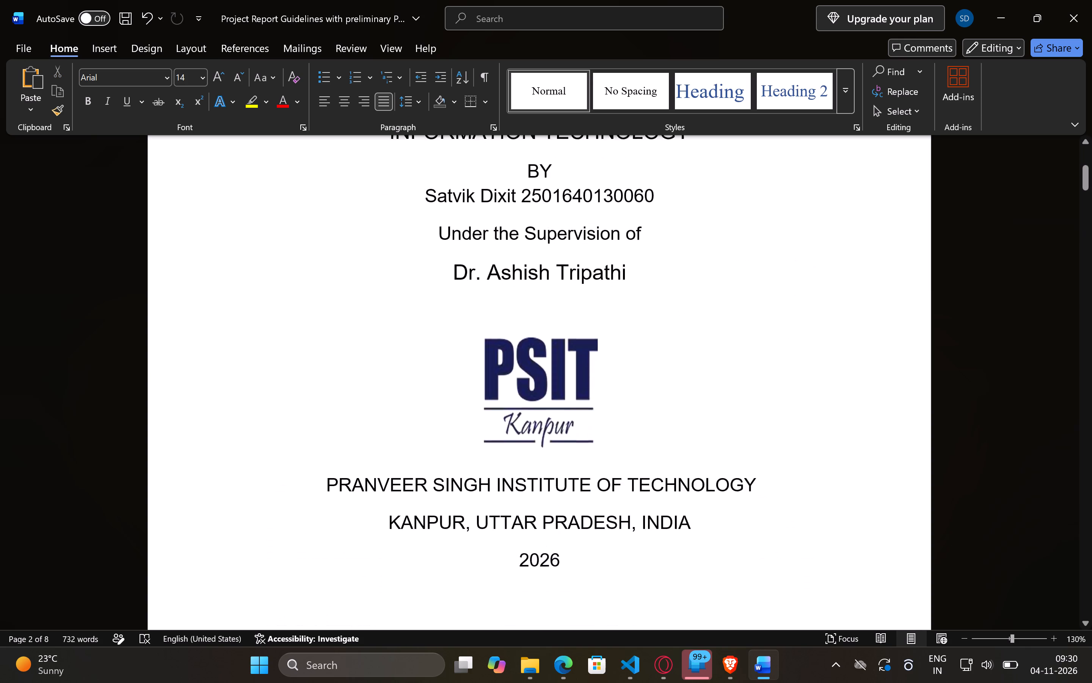
{"action": "scroll", "coordinate": [540, 368], "scroll_direction": "down", "scroll_amount": 1}
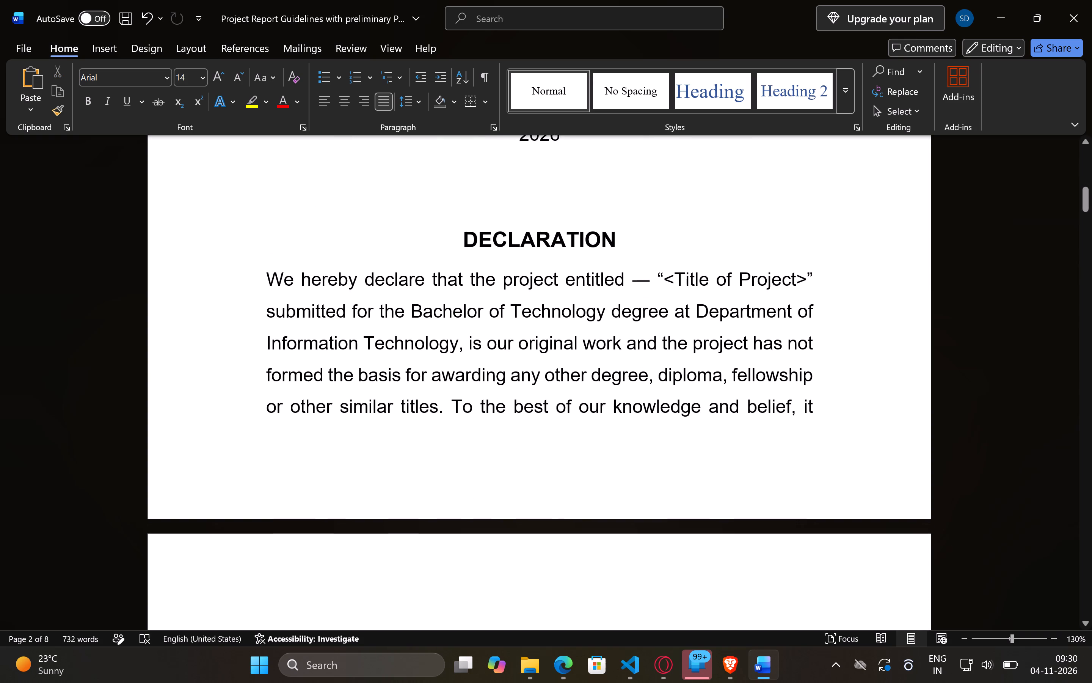
{"action": "scroll", "coordinate": [540, 368], "scroll_direction": "down", "scroll_amount": 1}
{"action": "left_click_drag", "start_coordinate": [668, 283], "coordinate": [773, 294]}
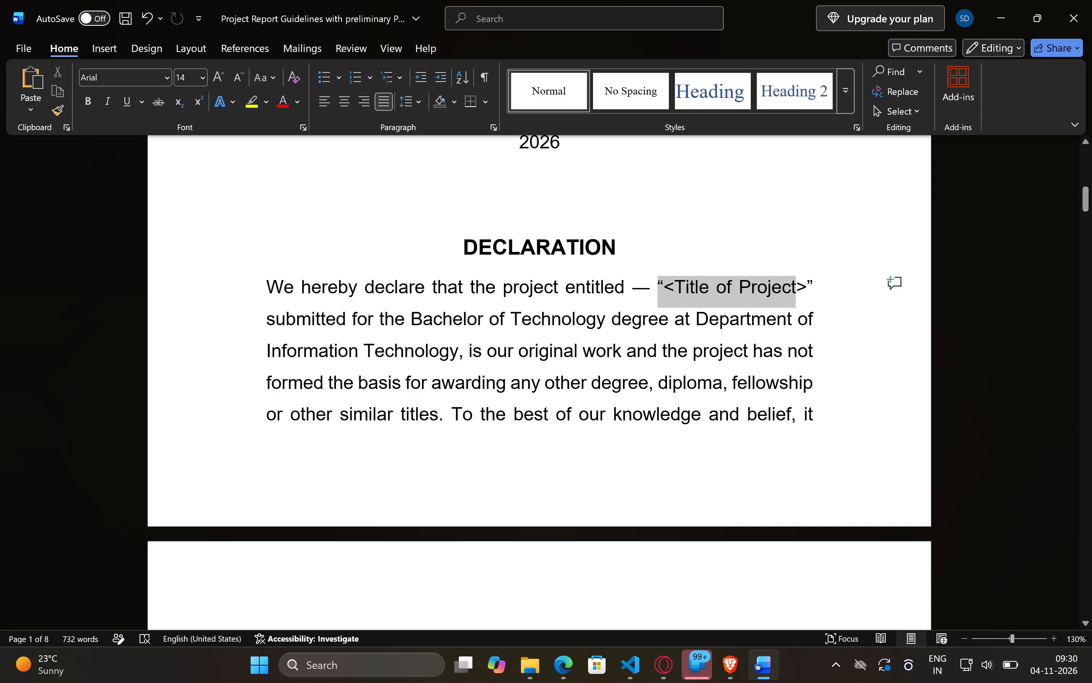
{"action": "left_click_drag", "start_coordinate": [773, 294], "coordinate": [803, 296]}
{"action": "left_click", "coordinate": [803, 296]}
{"action": "left_click_drag", "start_coordinate": [803, 296], "coordinate": [773, 295]}
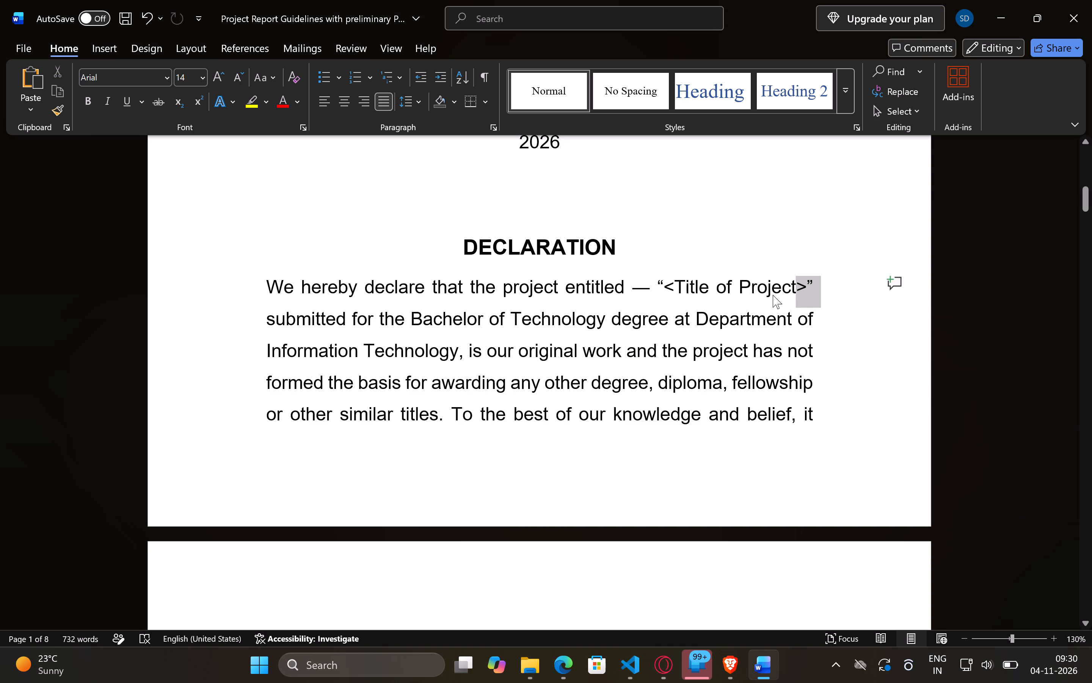
{"action": "left_click_drag", "start_coordinate": [773, 295], "coordinate": [657, 291]}
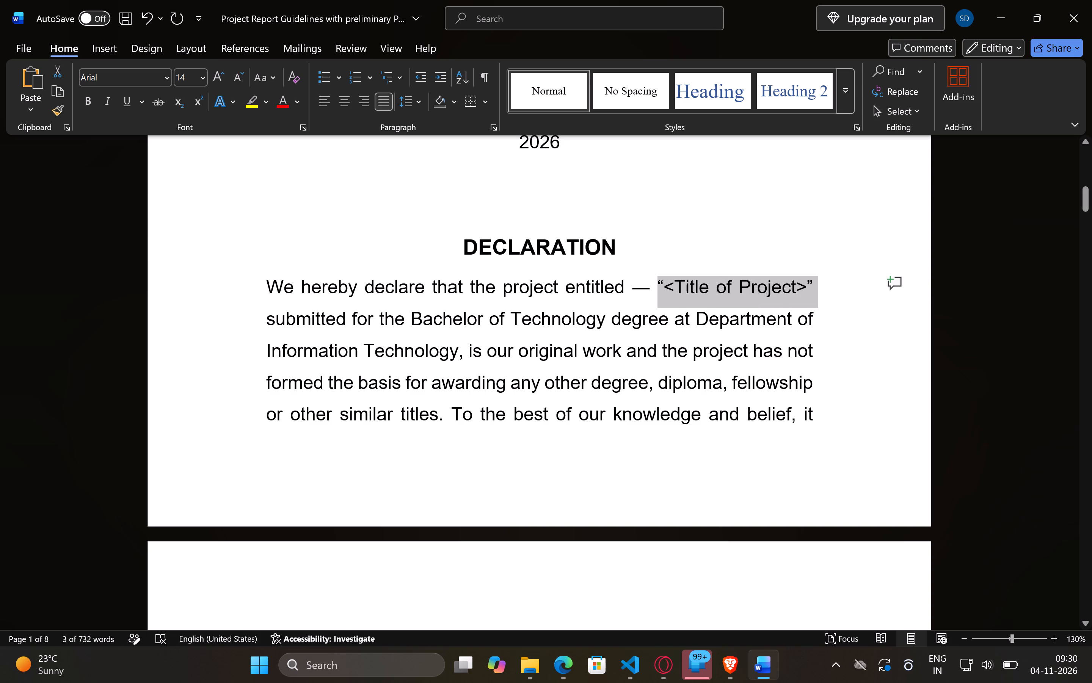
{"action": "key", "text": "shift+quotedbl"}
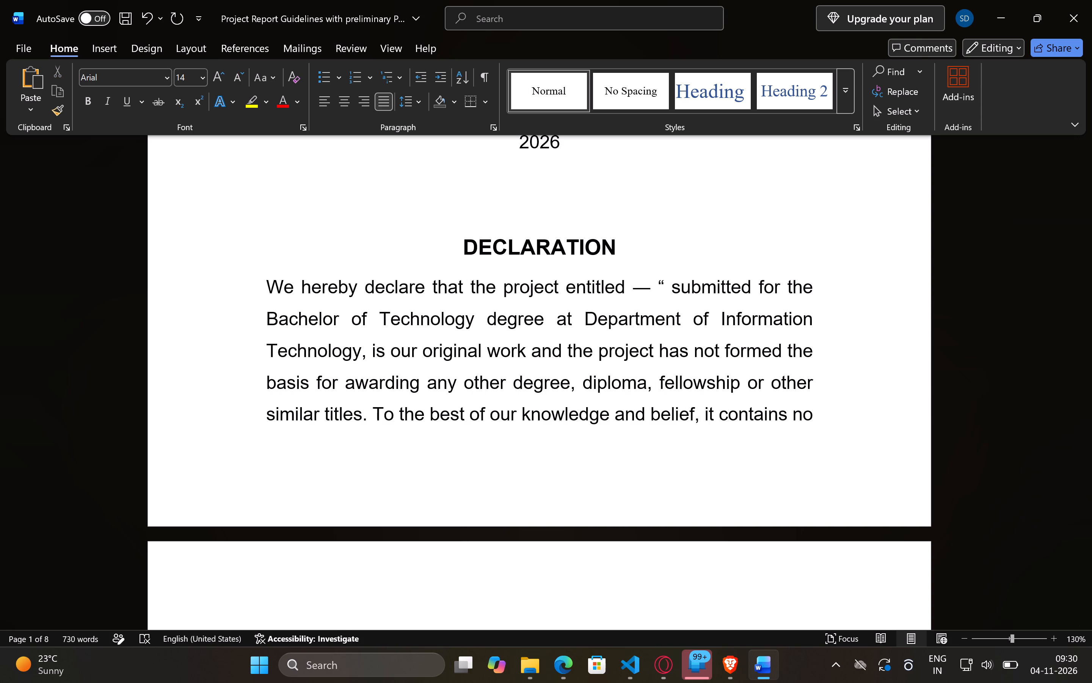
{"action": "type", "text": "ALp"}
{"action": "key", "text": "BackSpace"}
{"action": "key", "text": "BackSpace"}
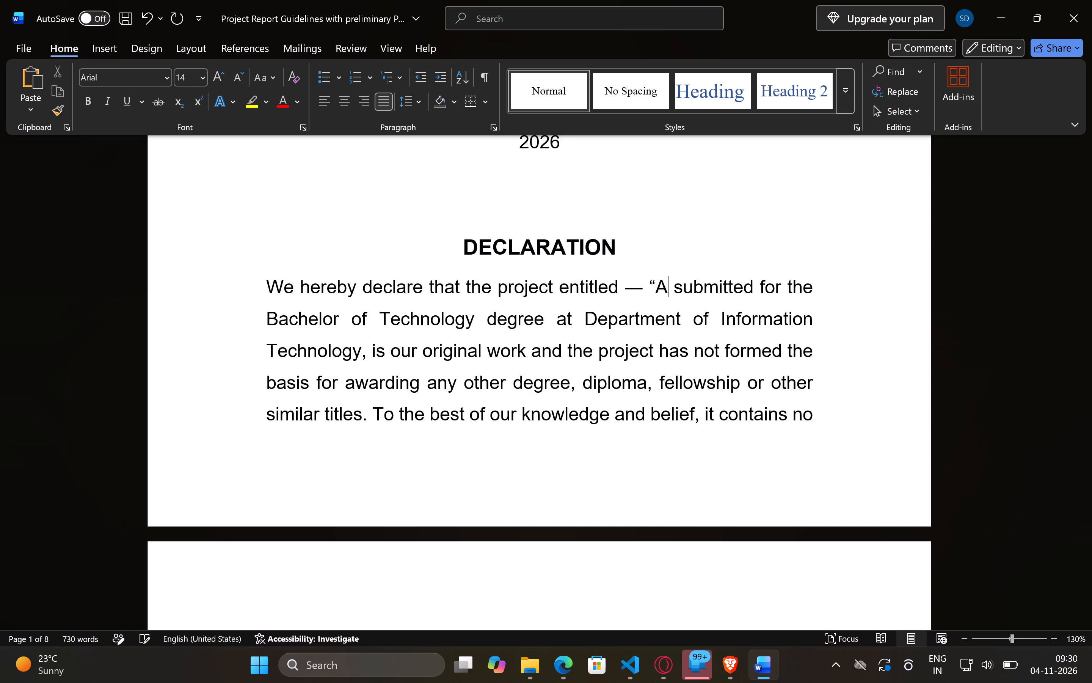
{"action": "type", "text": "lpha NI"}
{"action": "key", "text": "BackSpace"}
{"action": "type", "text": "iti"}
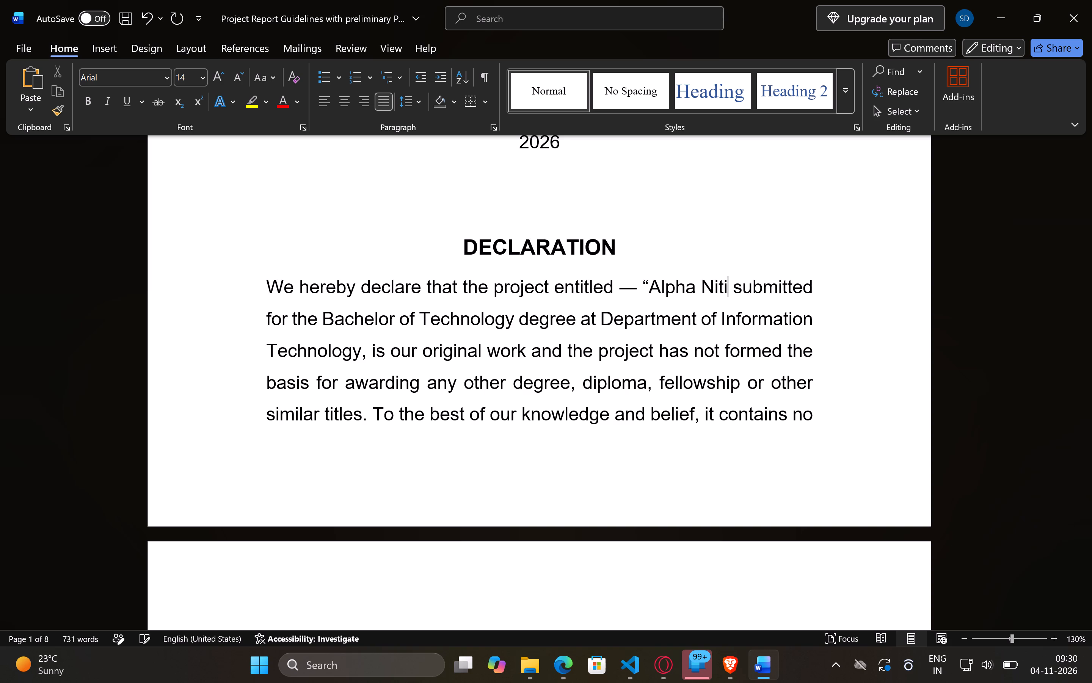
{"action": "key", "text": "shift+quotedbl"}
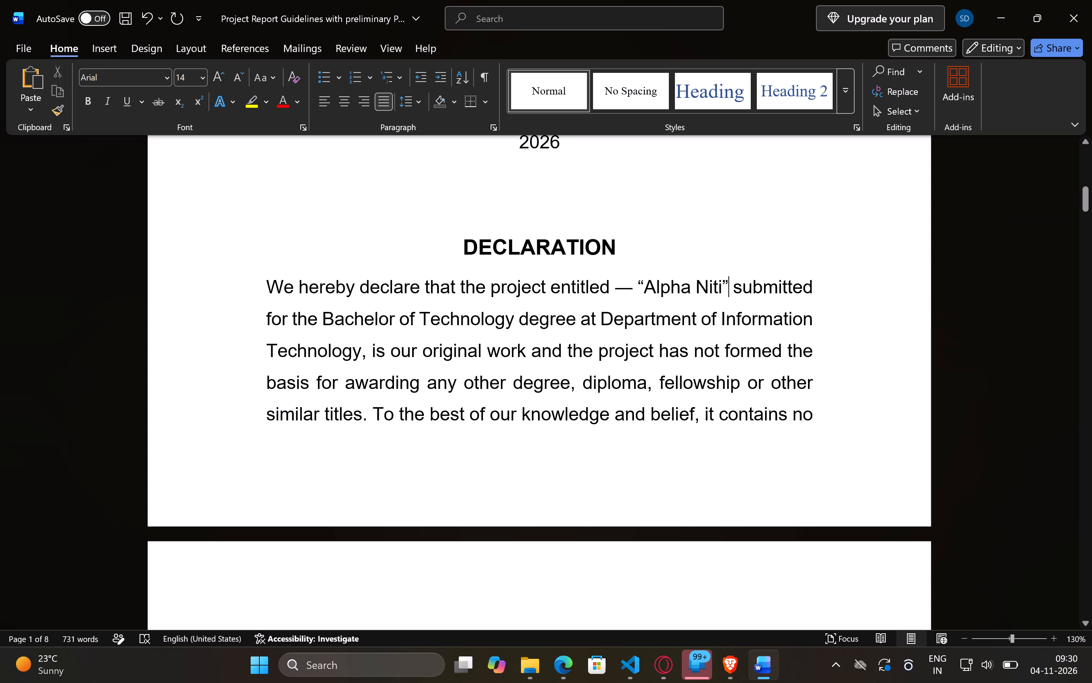
Replace the blank underscores after Date in the Declaration with 04/11/2026.
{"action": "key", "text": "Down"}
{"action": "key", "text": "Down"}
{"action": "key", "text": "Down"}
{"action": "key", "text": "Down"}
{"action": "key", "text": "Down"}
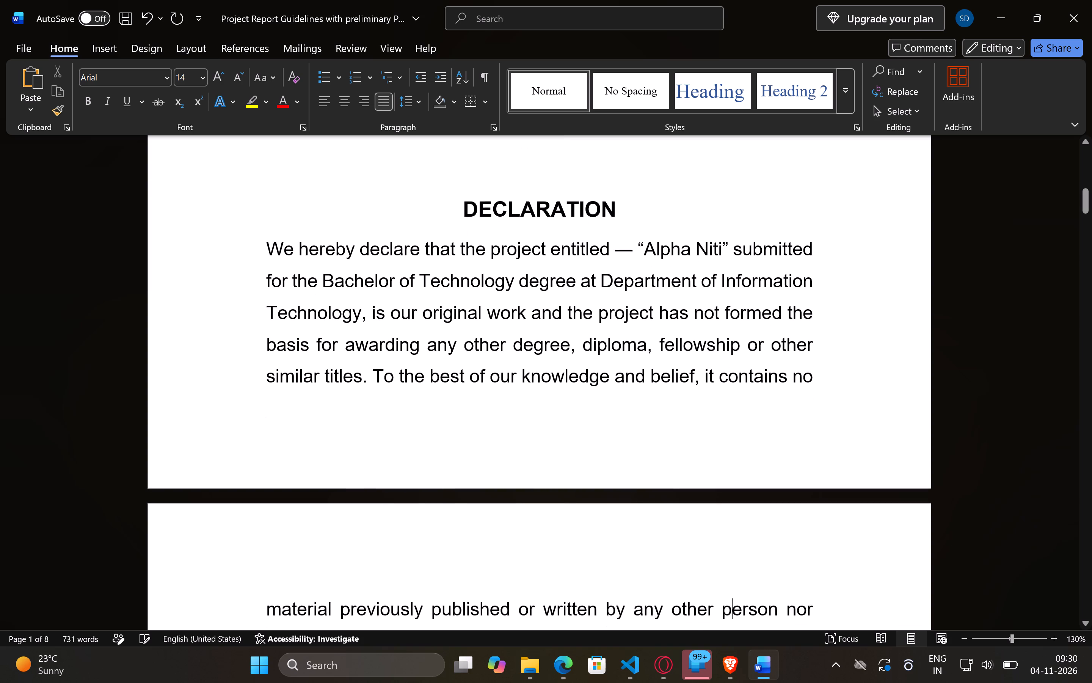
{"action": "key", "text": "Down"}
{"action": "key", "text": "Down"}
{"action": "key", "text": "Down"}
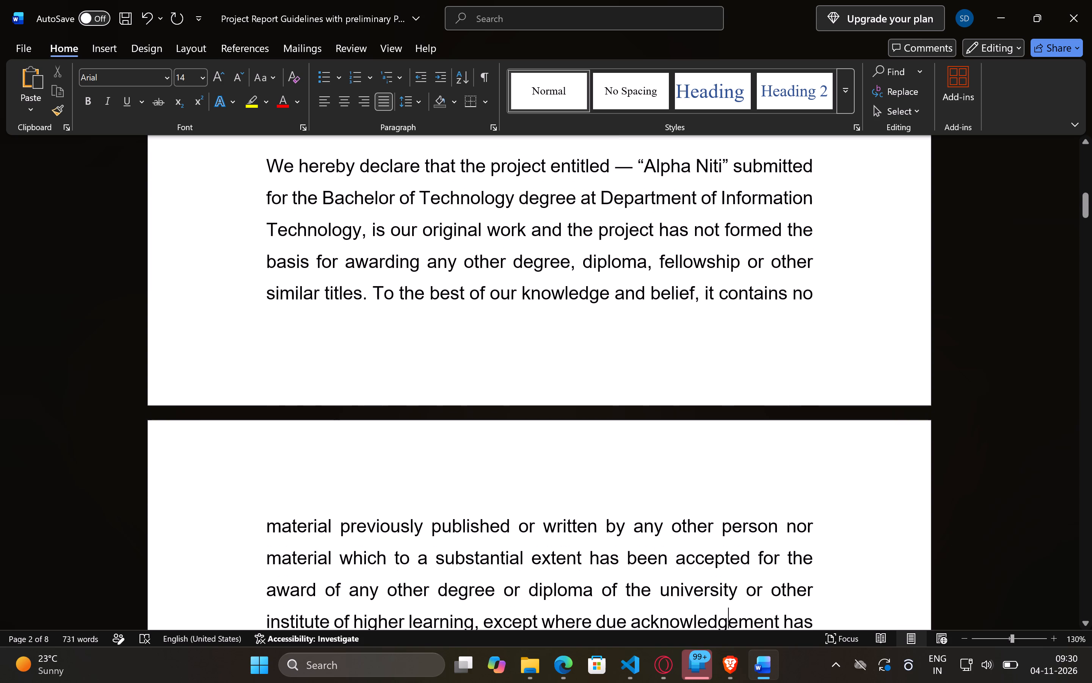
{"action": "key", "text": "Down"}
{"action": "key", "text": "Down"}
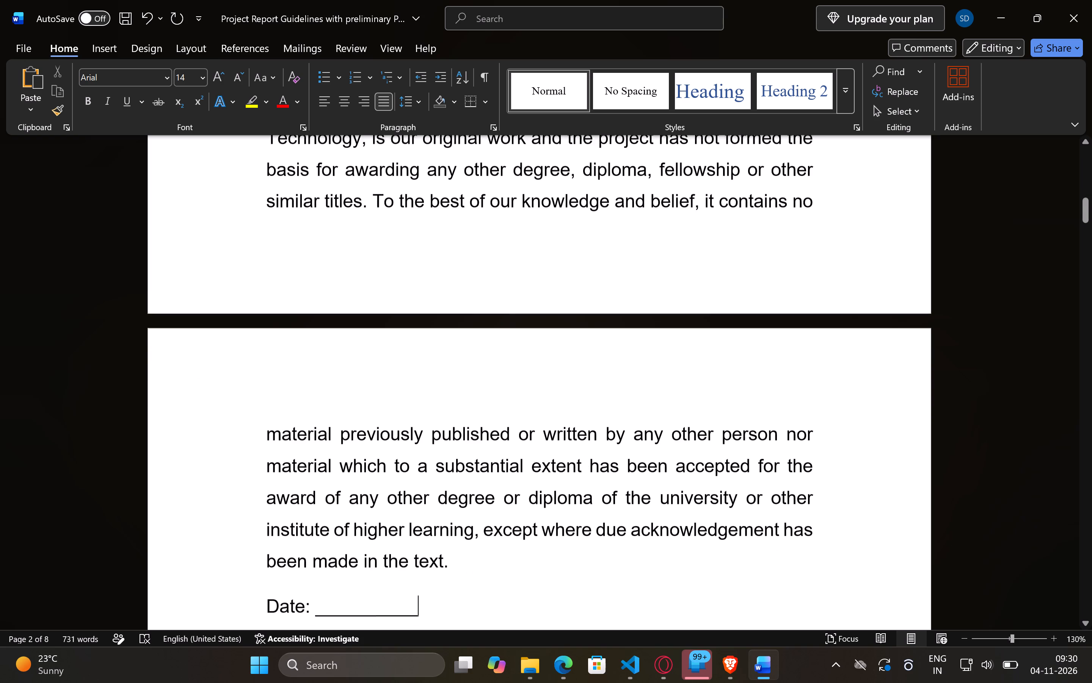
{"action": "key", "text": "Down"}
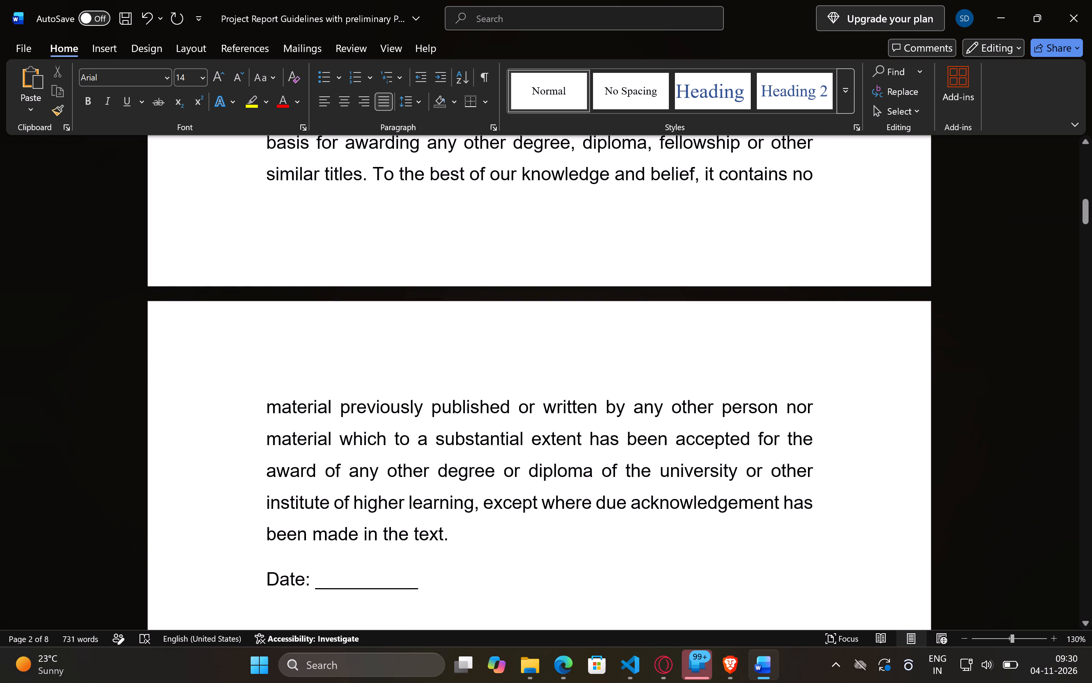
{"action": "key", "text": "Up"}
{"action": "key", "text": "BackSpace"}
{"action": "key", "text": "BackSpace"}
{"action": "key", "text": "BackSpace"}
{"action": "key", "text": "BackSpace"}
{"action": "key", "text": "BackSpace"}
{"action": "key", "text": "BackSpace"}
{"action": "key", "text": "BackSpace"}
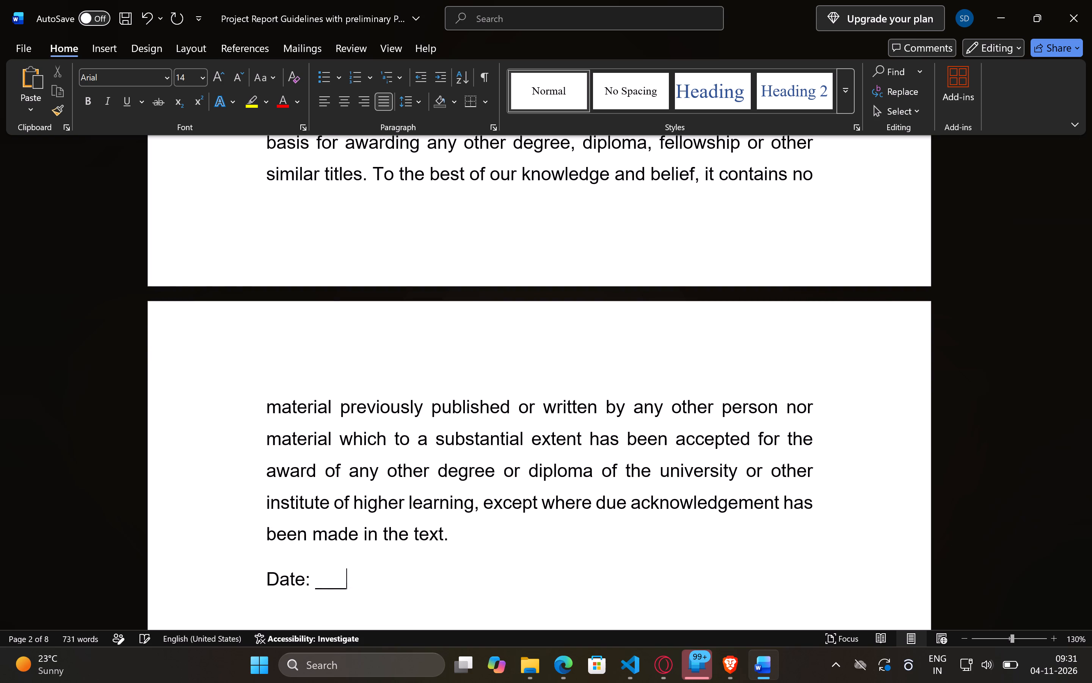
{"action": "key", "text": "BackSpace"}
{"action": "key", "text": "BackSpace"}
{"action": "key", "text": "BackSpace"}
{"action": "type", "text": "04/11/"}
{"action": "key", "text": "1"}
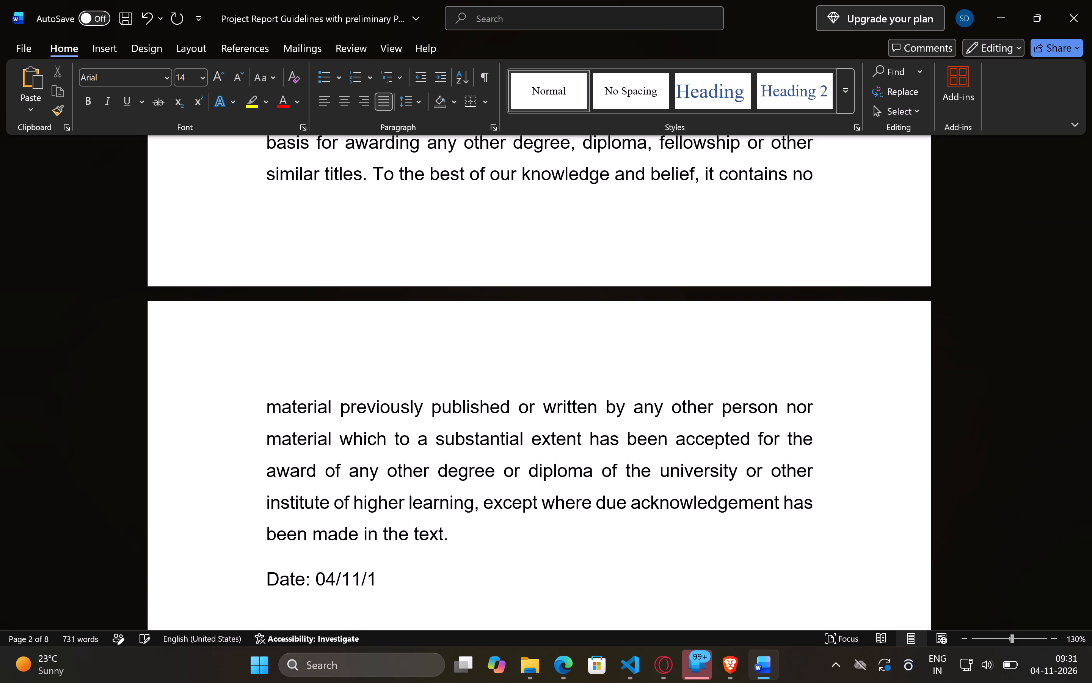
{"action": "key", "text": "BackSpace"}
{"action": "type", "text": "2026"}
Fill in the scholar's name and roll number in the first signature block of the Declaration.
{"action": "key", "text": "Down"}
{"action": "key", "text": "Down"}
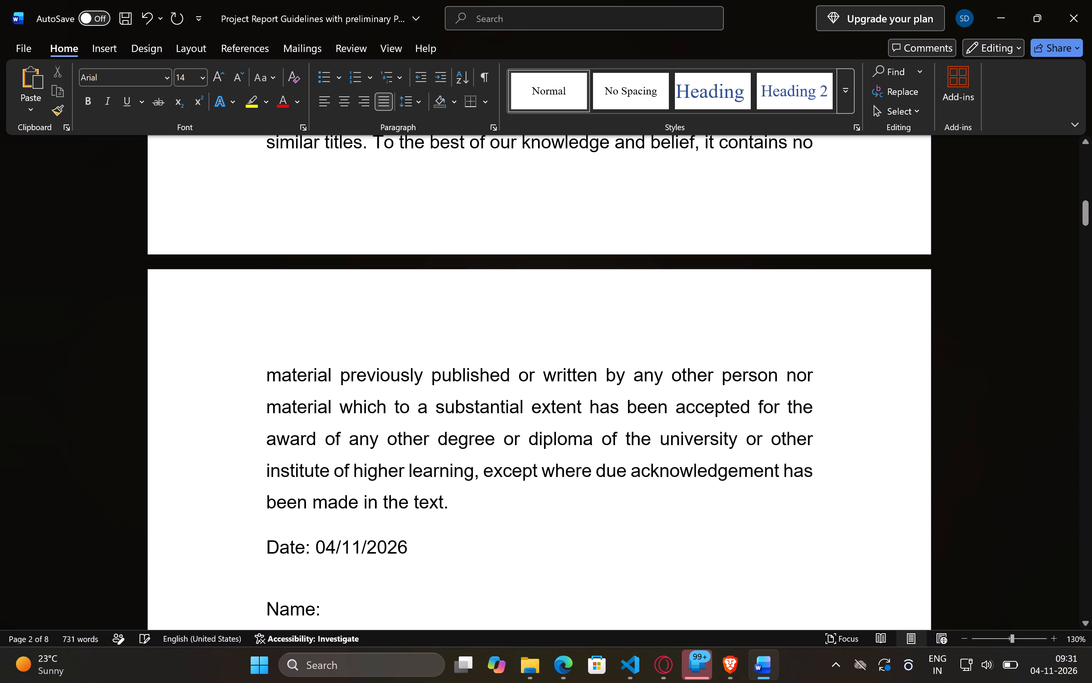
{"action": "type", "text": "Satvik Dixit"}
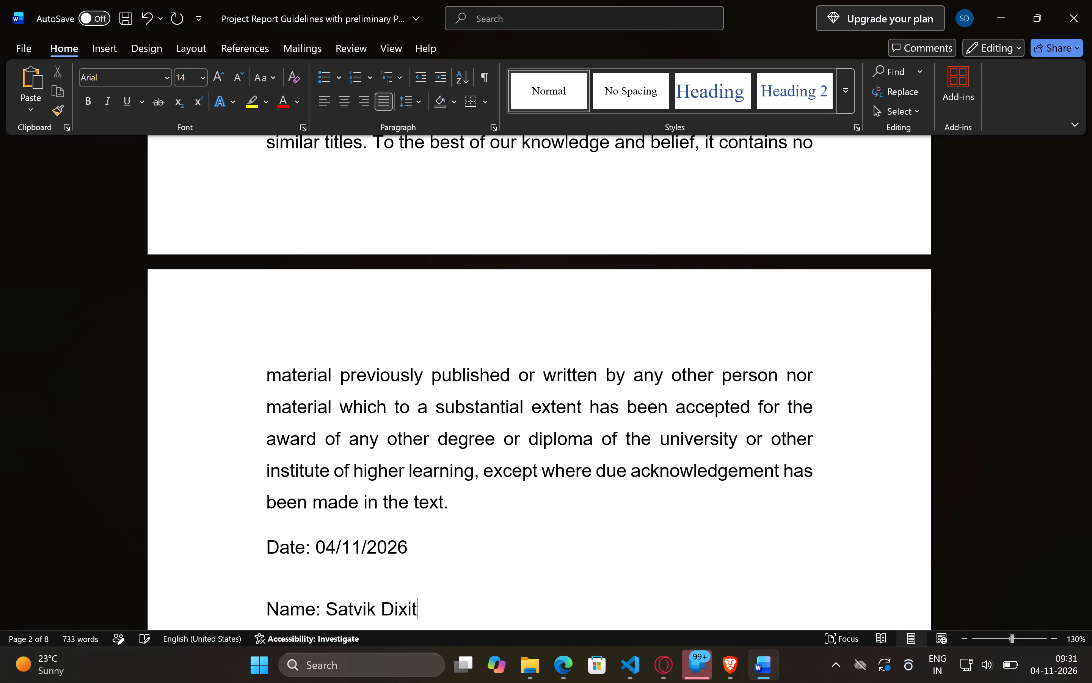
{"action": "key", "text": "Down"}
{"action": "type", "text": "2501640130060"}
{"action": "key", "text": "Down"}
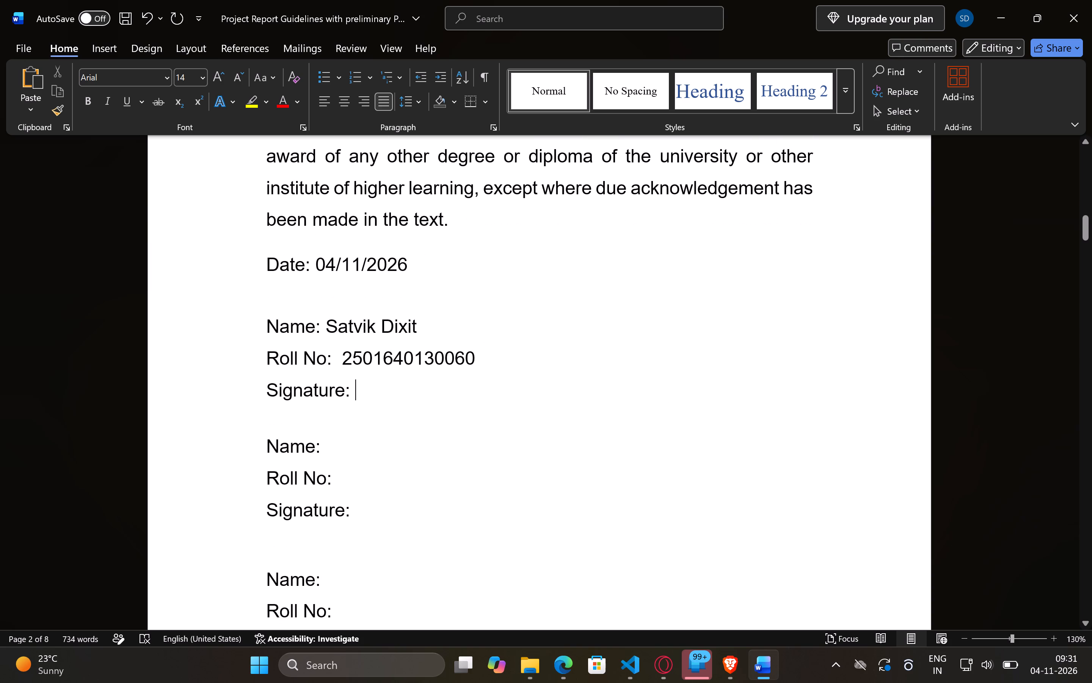
Delete the three unused Name, Roll No and Signature blocks between the first signature block of the Declaration and the ACKNOWLEDGEMENT heading.
{"action": "scroll", "coordinate": [756, 479], "scroll_direction": "down", "scroll_amount": 1}
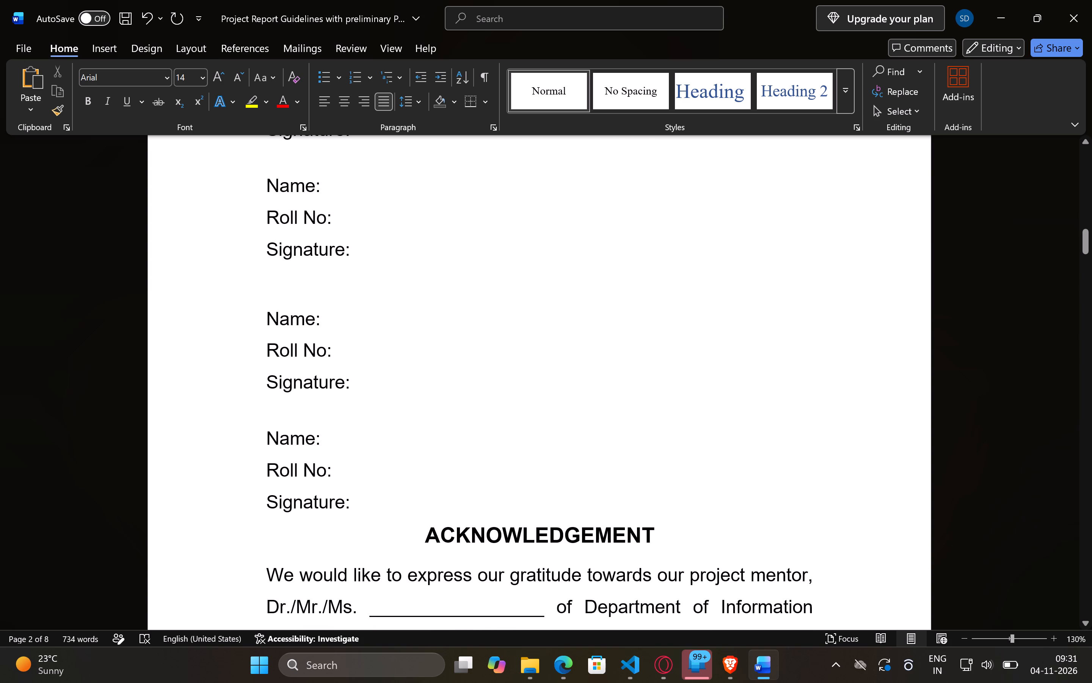
{"action": "left_click_drag", "start_coordinate": [358, 497], "coordinate": [218, 362]}
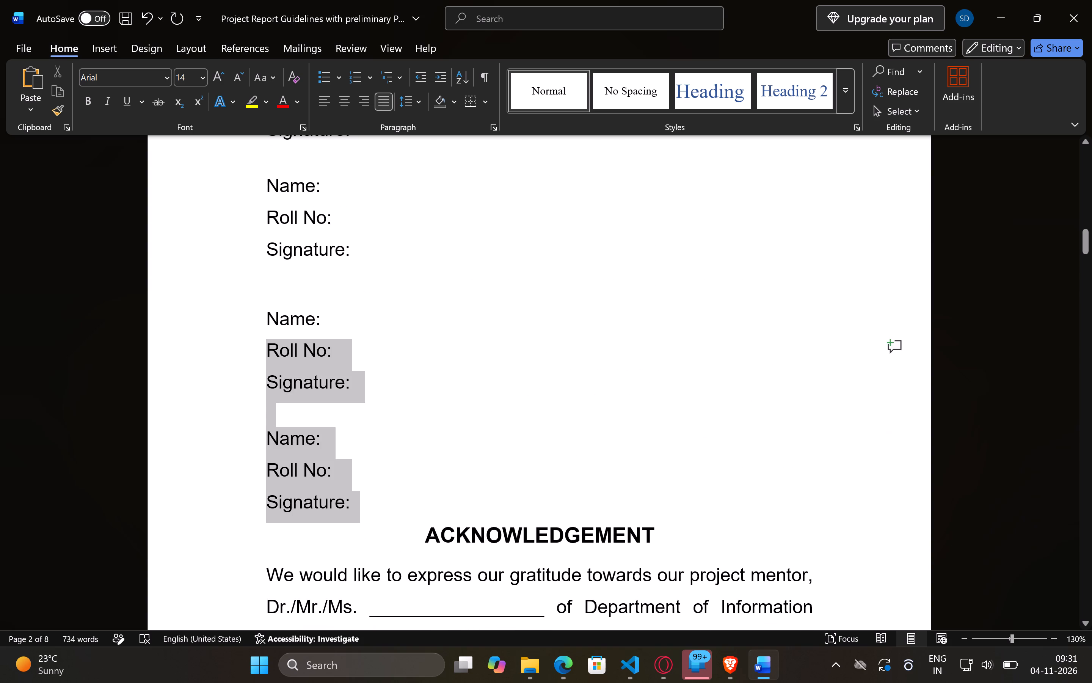
{"action": "left_click_drag", "start_coordinate": [218, 362], "coordinate": [180, 198]}
{"action": "key", "text": "BackSpace"}
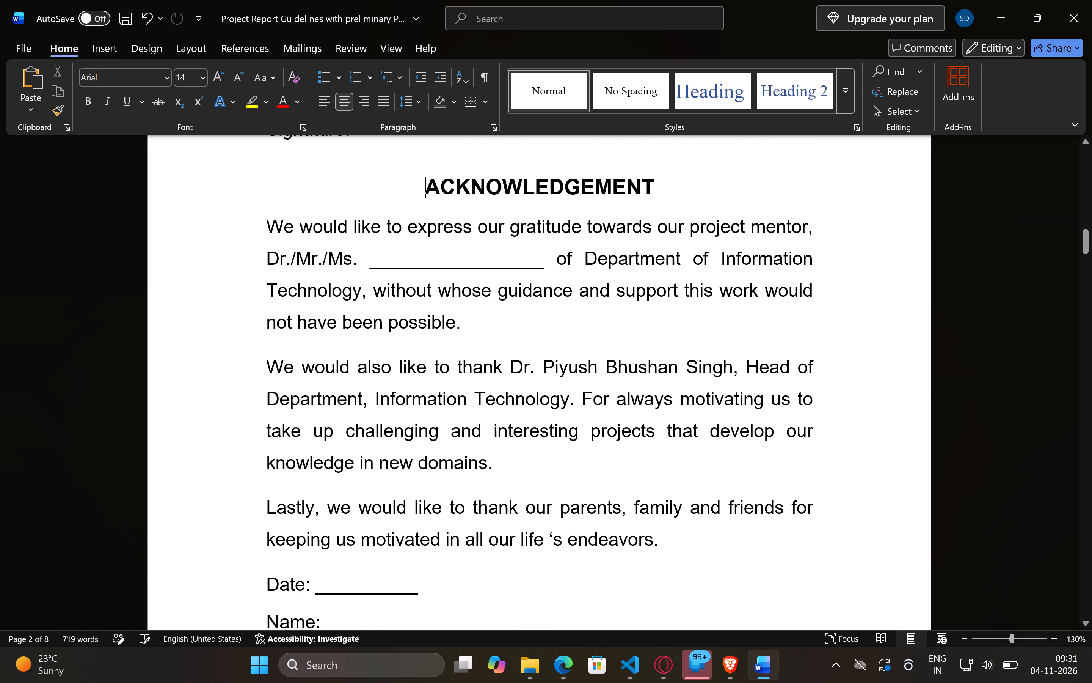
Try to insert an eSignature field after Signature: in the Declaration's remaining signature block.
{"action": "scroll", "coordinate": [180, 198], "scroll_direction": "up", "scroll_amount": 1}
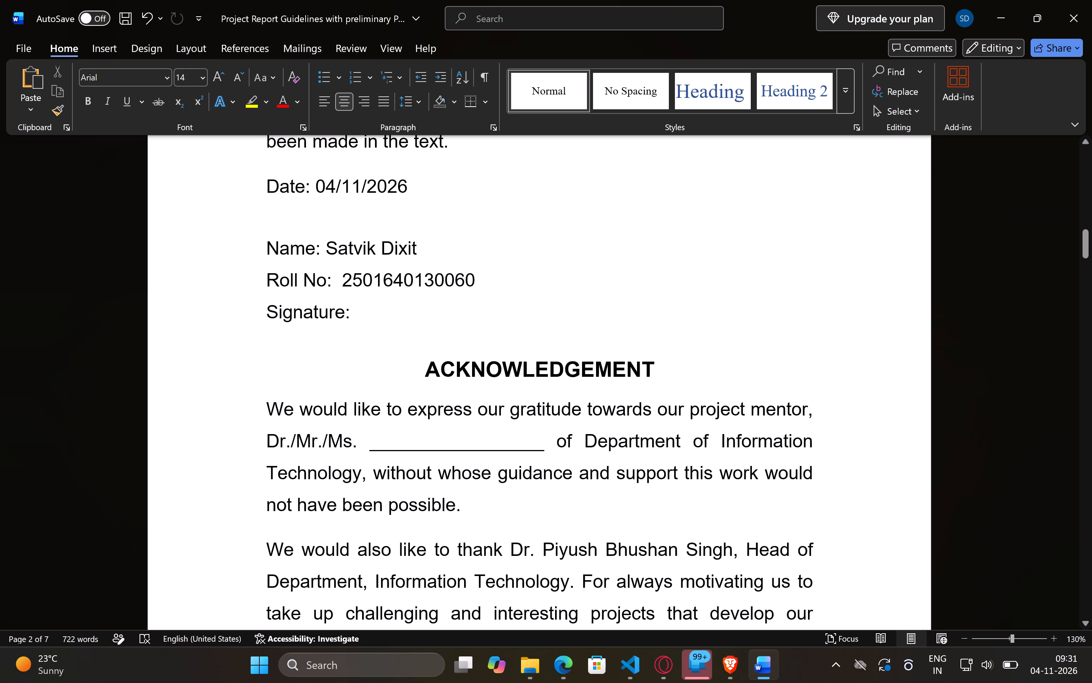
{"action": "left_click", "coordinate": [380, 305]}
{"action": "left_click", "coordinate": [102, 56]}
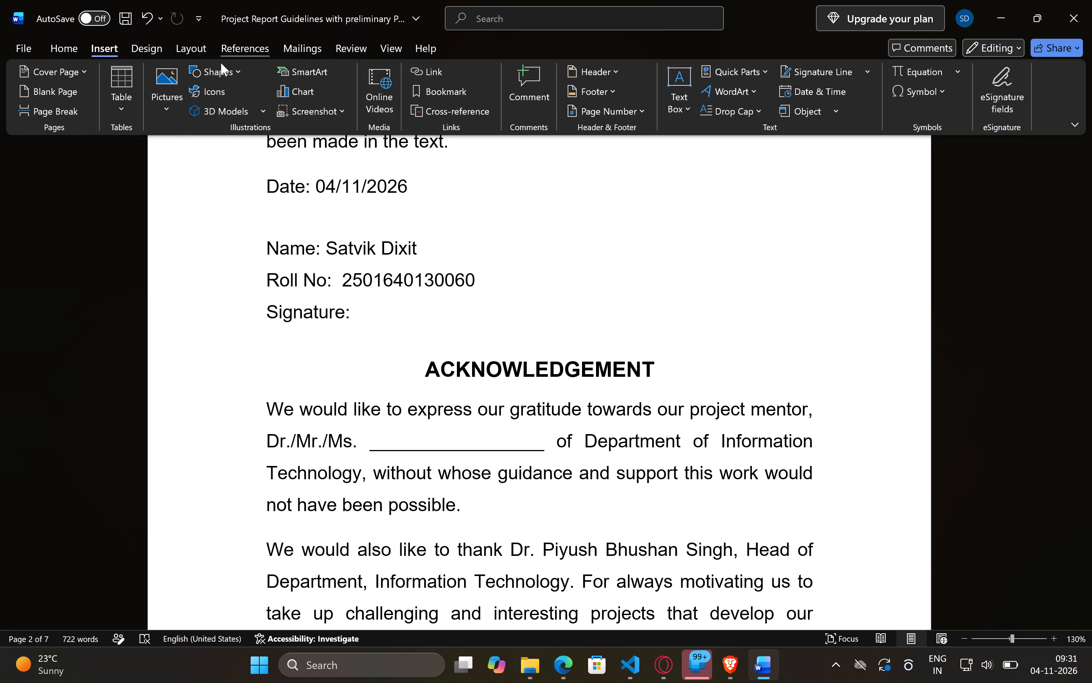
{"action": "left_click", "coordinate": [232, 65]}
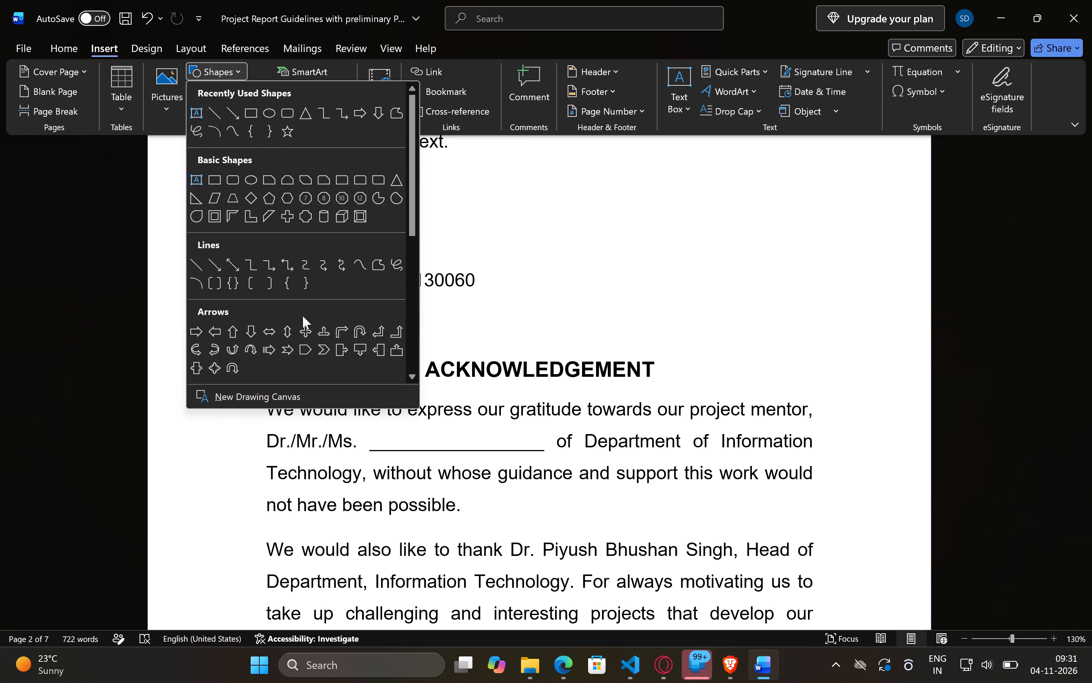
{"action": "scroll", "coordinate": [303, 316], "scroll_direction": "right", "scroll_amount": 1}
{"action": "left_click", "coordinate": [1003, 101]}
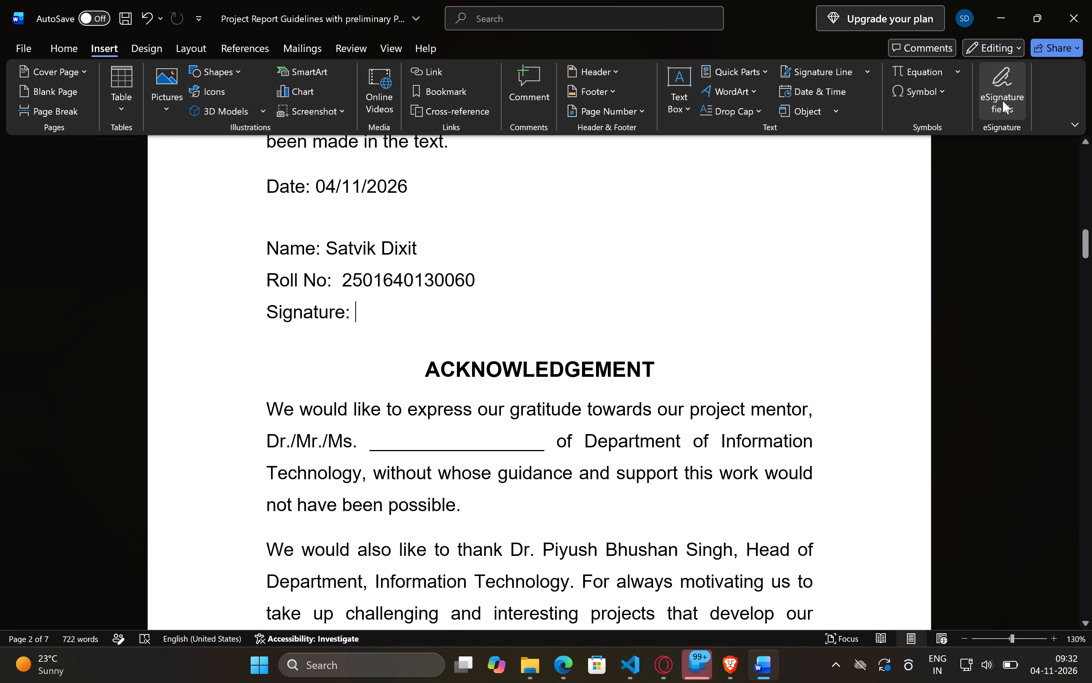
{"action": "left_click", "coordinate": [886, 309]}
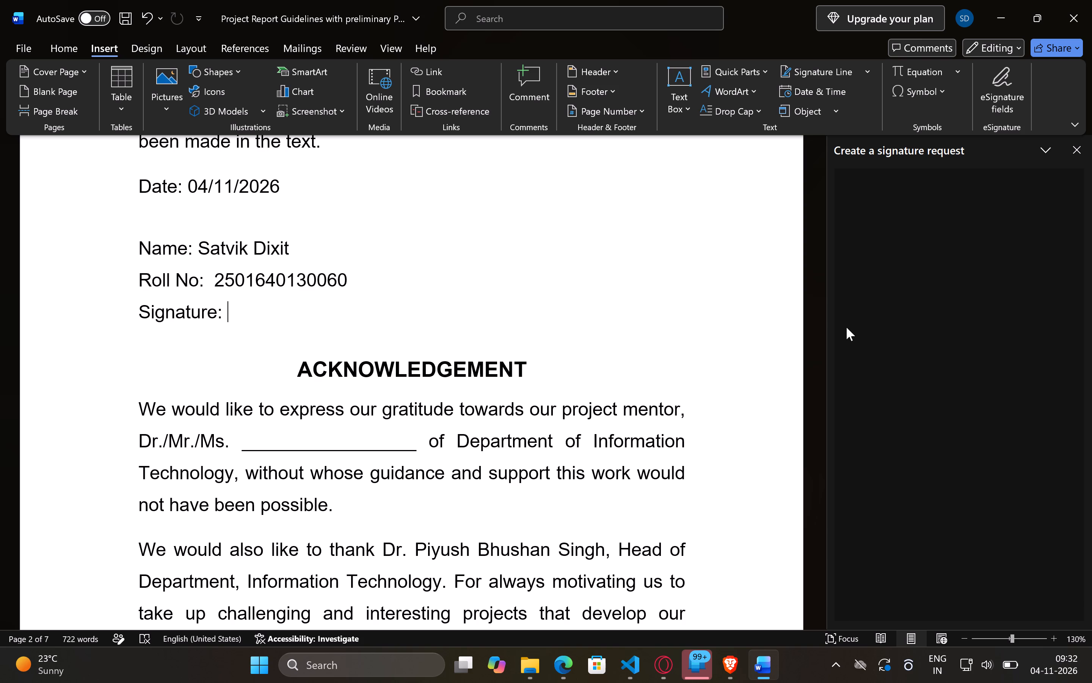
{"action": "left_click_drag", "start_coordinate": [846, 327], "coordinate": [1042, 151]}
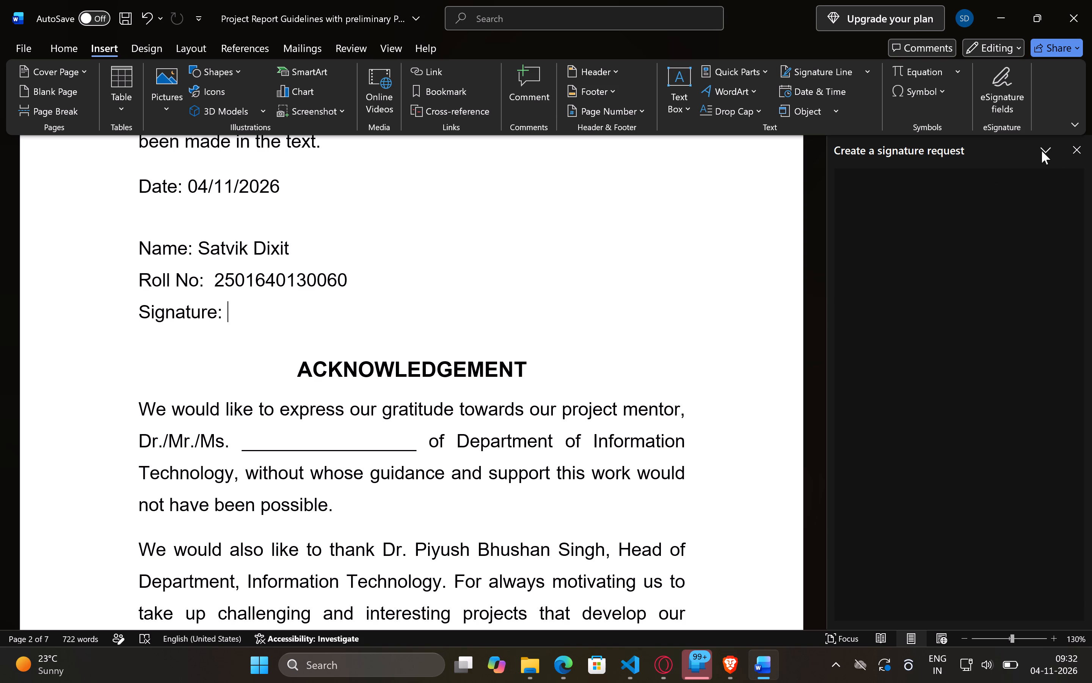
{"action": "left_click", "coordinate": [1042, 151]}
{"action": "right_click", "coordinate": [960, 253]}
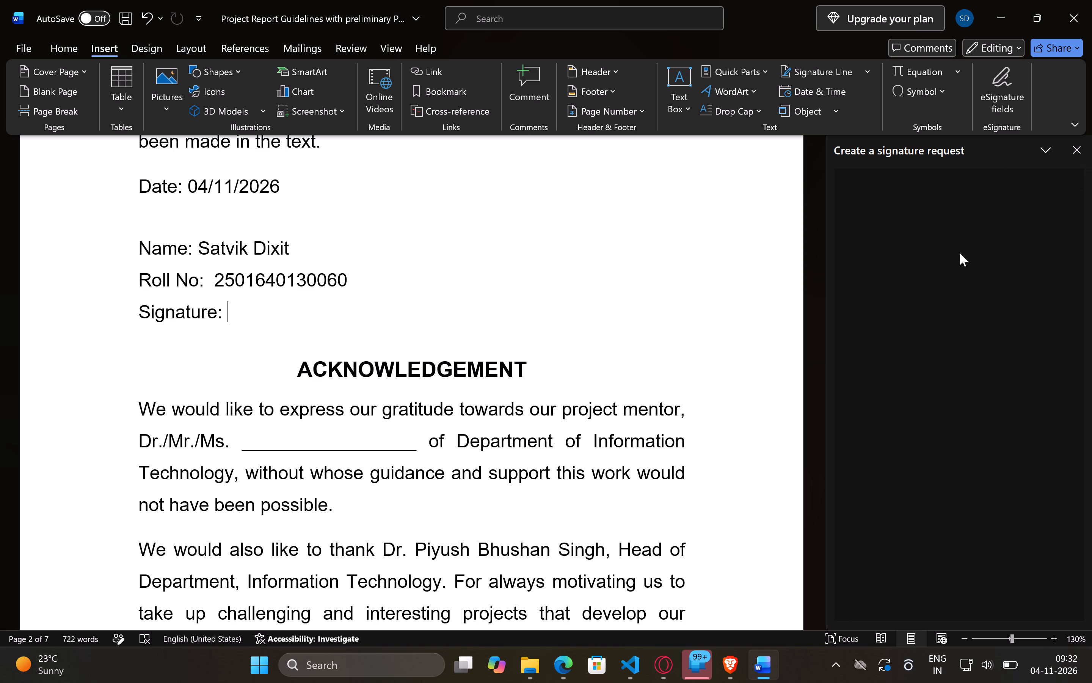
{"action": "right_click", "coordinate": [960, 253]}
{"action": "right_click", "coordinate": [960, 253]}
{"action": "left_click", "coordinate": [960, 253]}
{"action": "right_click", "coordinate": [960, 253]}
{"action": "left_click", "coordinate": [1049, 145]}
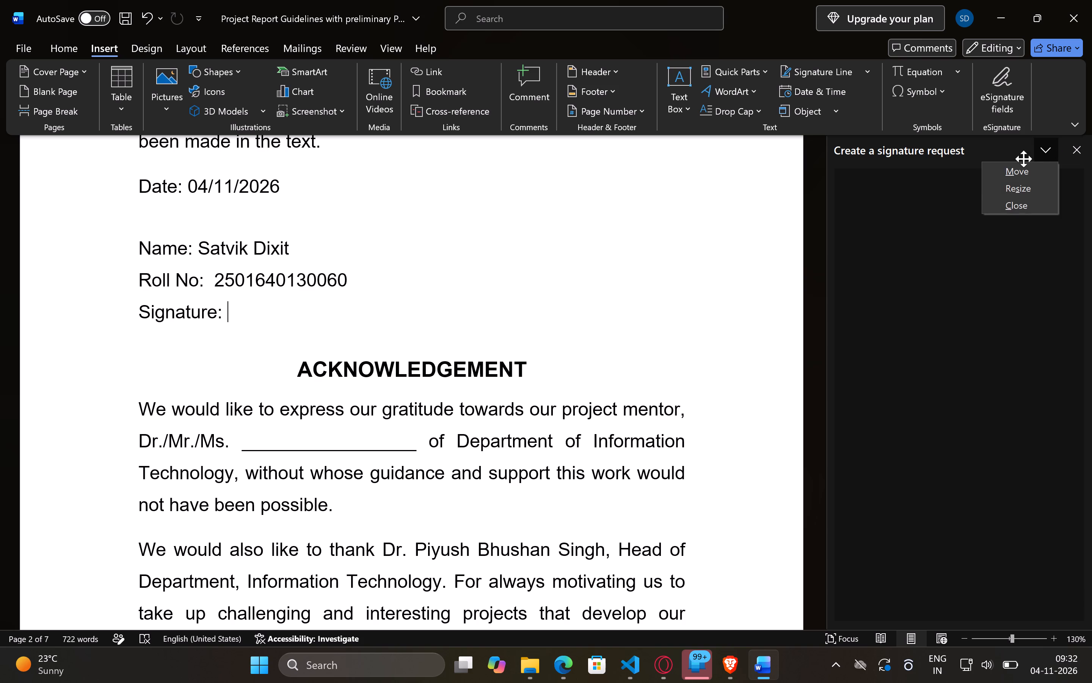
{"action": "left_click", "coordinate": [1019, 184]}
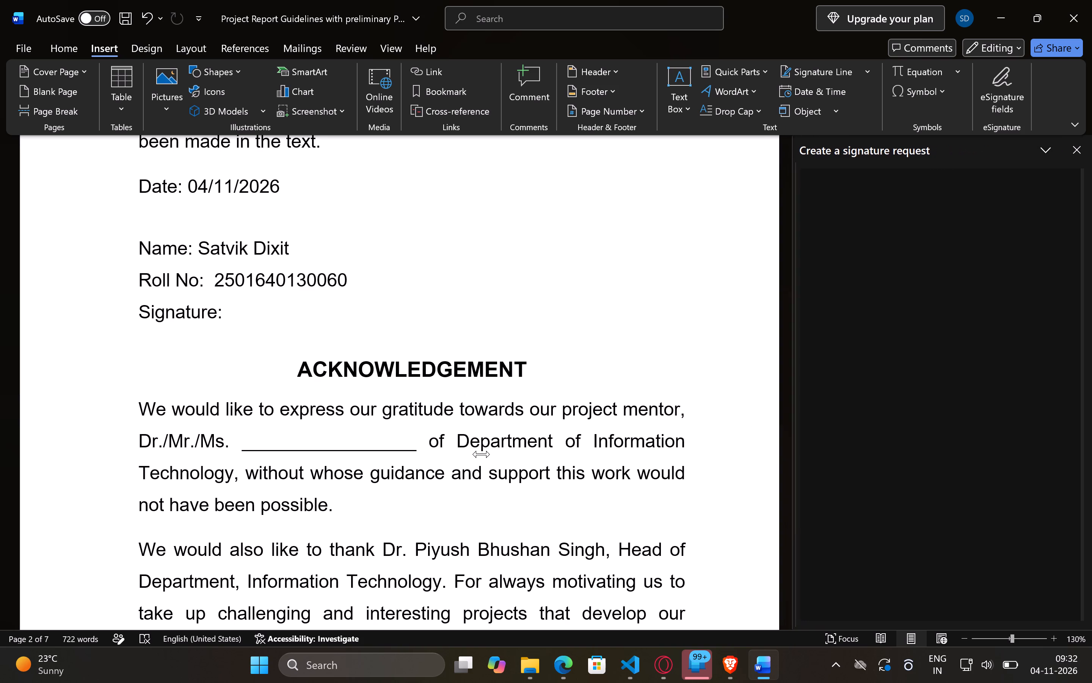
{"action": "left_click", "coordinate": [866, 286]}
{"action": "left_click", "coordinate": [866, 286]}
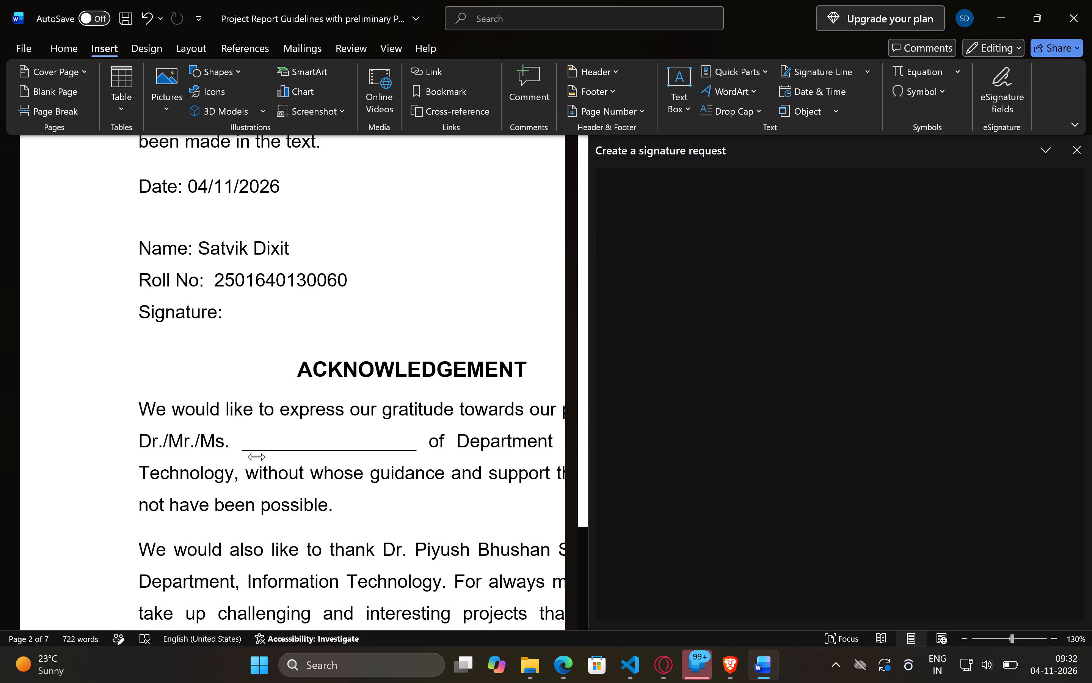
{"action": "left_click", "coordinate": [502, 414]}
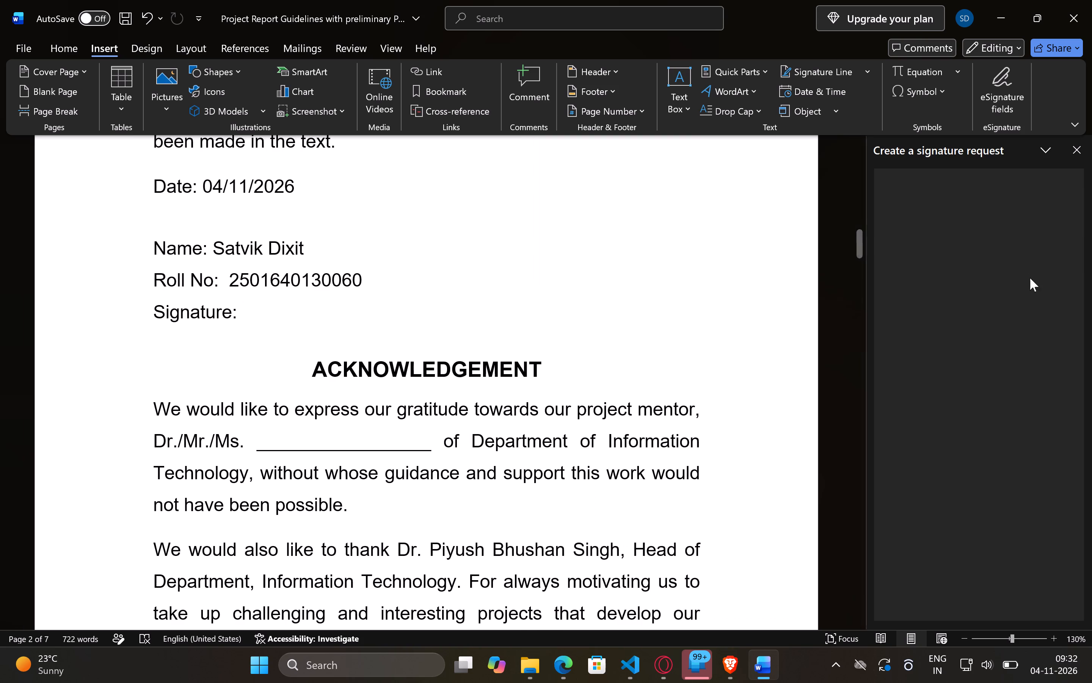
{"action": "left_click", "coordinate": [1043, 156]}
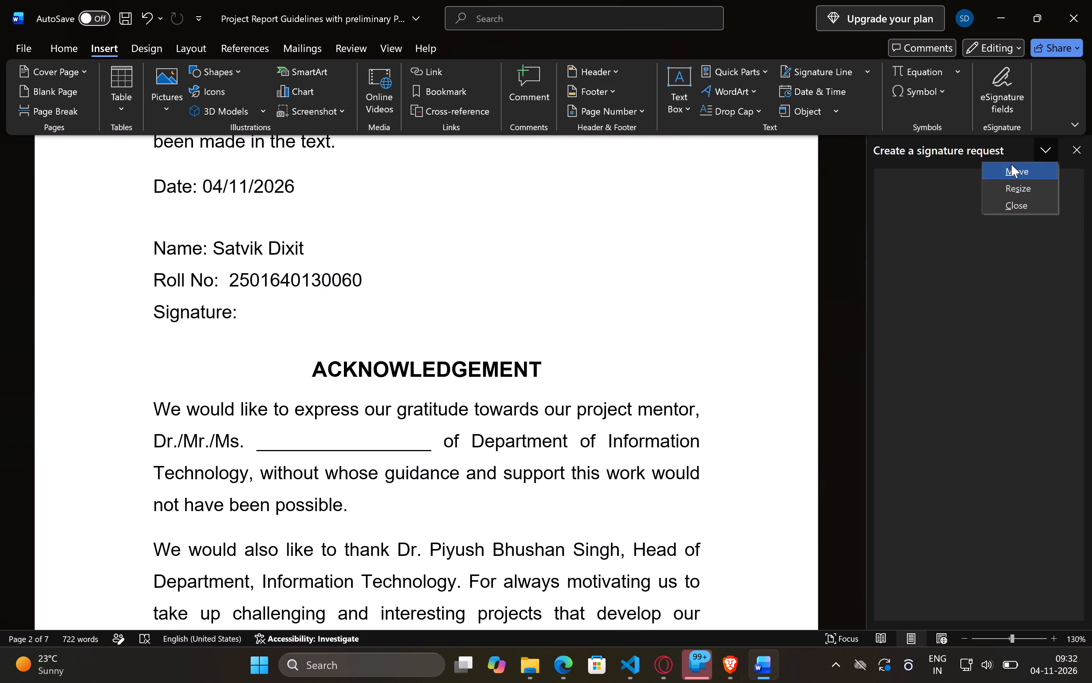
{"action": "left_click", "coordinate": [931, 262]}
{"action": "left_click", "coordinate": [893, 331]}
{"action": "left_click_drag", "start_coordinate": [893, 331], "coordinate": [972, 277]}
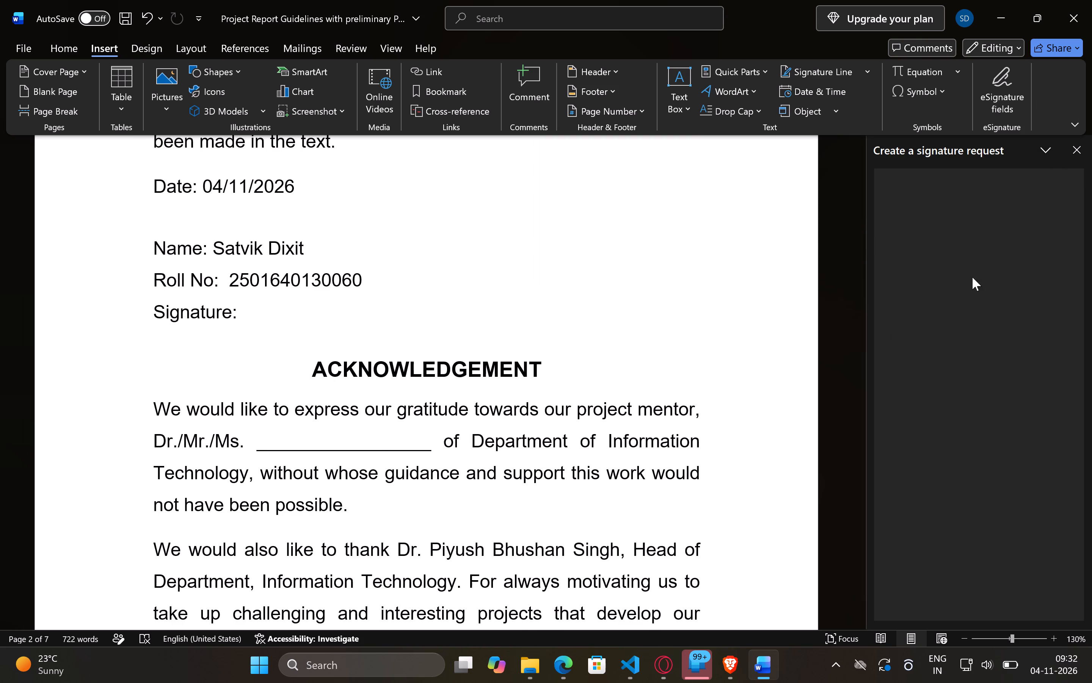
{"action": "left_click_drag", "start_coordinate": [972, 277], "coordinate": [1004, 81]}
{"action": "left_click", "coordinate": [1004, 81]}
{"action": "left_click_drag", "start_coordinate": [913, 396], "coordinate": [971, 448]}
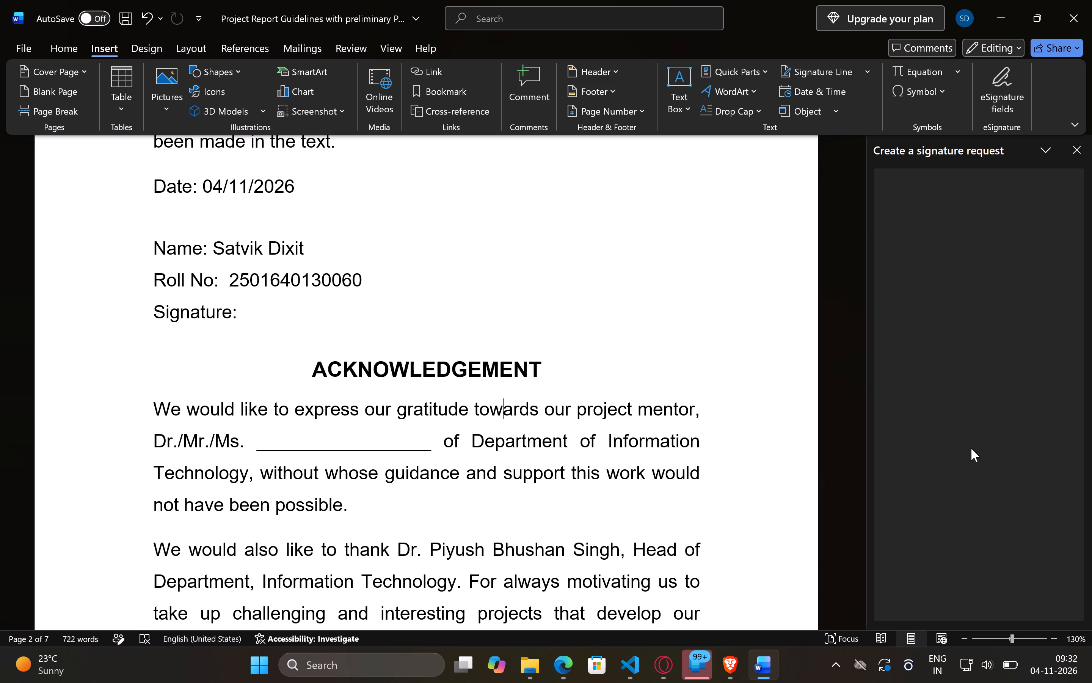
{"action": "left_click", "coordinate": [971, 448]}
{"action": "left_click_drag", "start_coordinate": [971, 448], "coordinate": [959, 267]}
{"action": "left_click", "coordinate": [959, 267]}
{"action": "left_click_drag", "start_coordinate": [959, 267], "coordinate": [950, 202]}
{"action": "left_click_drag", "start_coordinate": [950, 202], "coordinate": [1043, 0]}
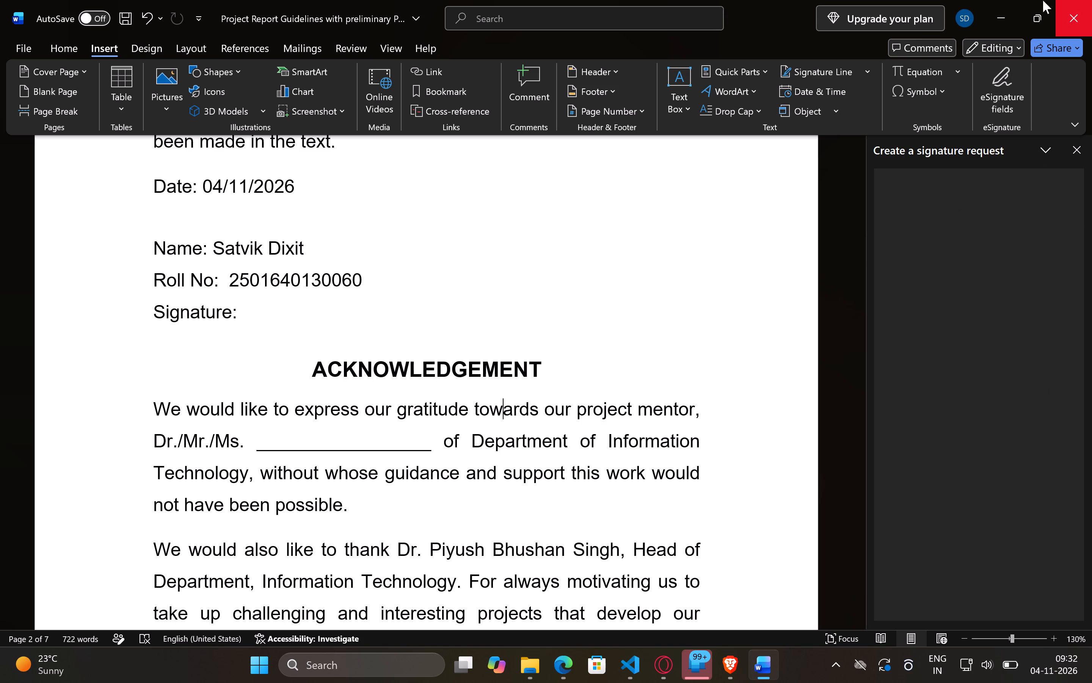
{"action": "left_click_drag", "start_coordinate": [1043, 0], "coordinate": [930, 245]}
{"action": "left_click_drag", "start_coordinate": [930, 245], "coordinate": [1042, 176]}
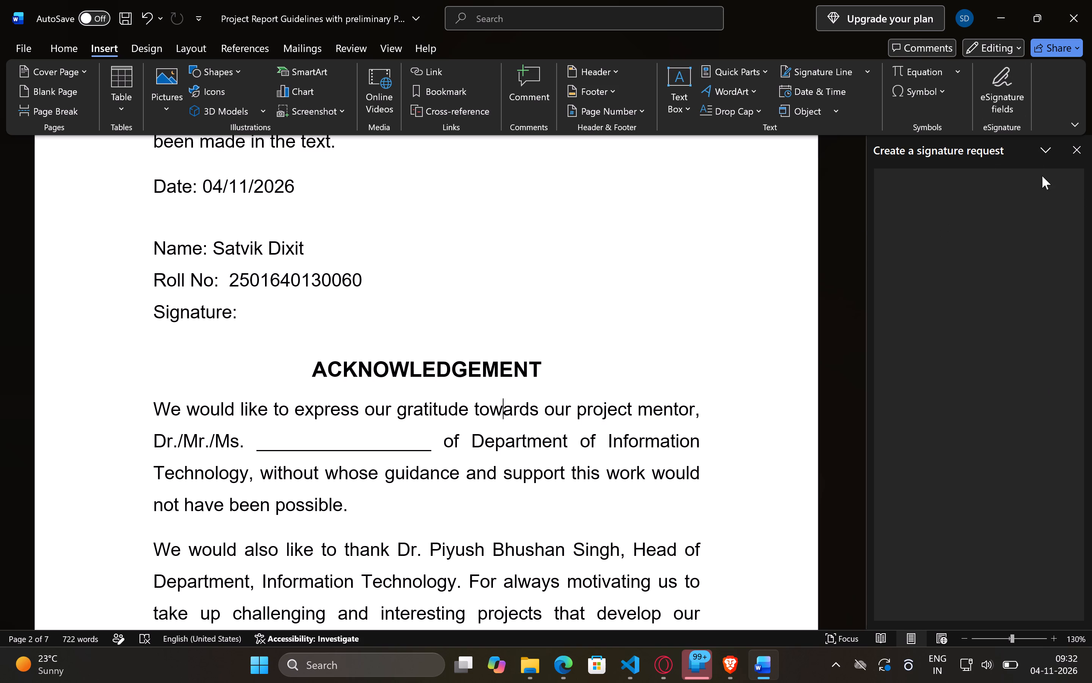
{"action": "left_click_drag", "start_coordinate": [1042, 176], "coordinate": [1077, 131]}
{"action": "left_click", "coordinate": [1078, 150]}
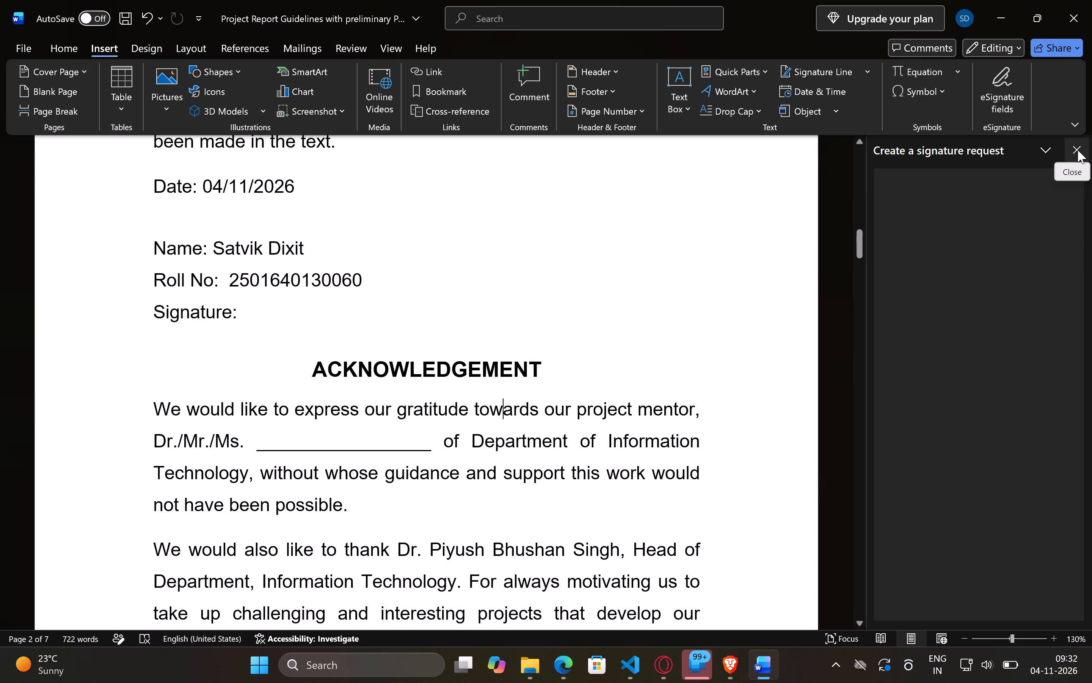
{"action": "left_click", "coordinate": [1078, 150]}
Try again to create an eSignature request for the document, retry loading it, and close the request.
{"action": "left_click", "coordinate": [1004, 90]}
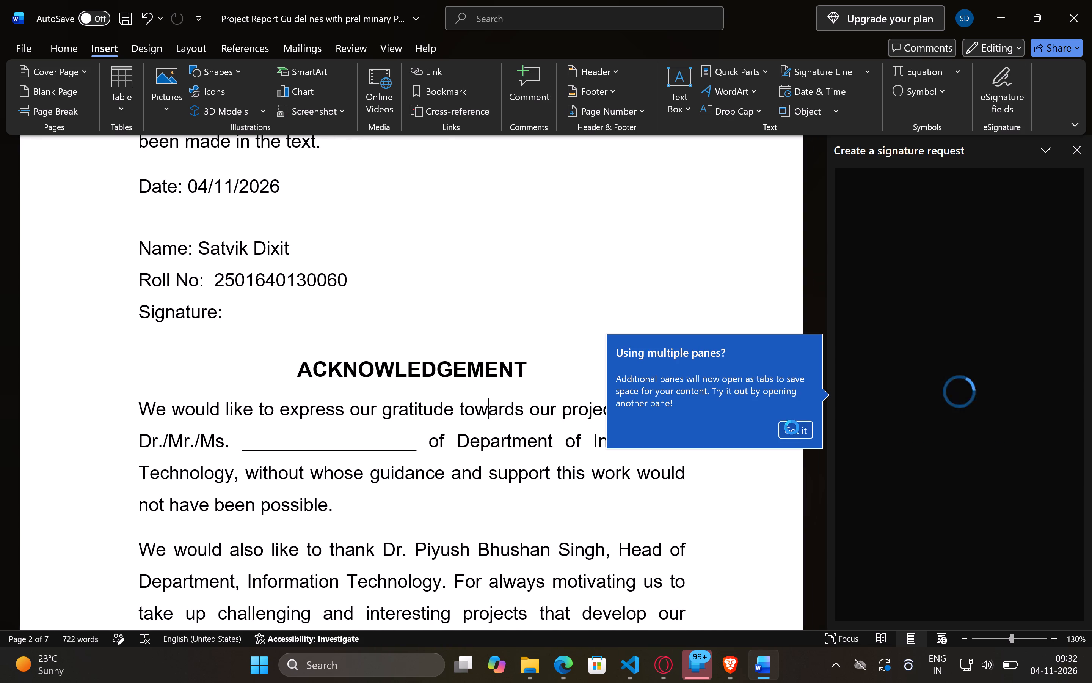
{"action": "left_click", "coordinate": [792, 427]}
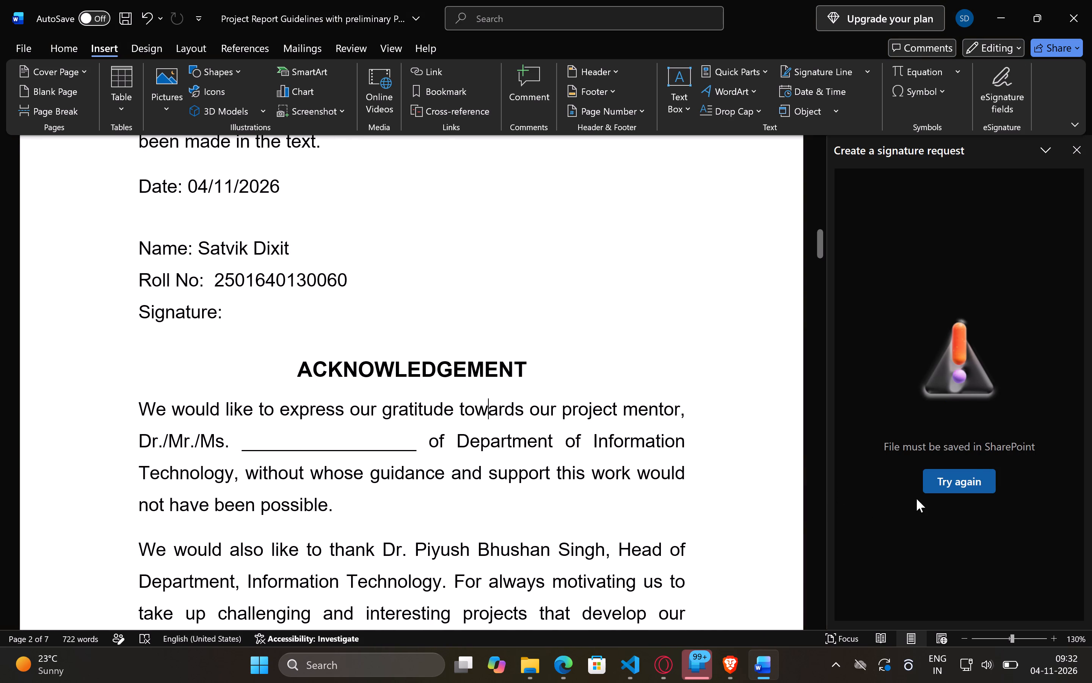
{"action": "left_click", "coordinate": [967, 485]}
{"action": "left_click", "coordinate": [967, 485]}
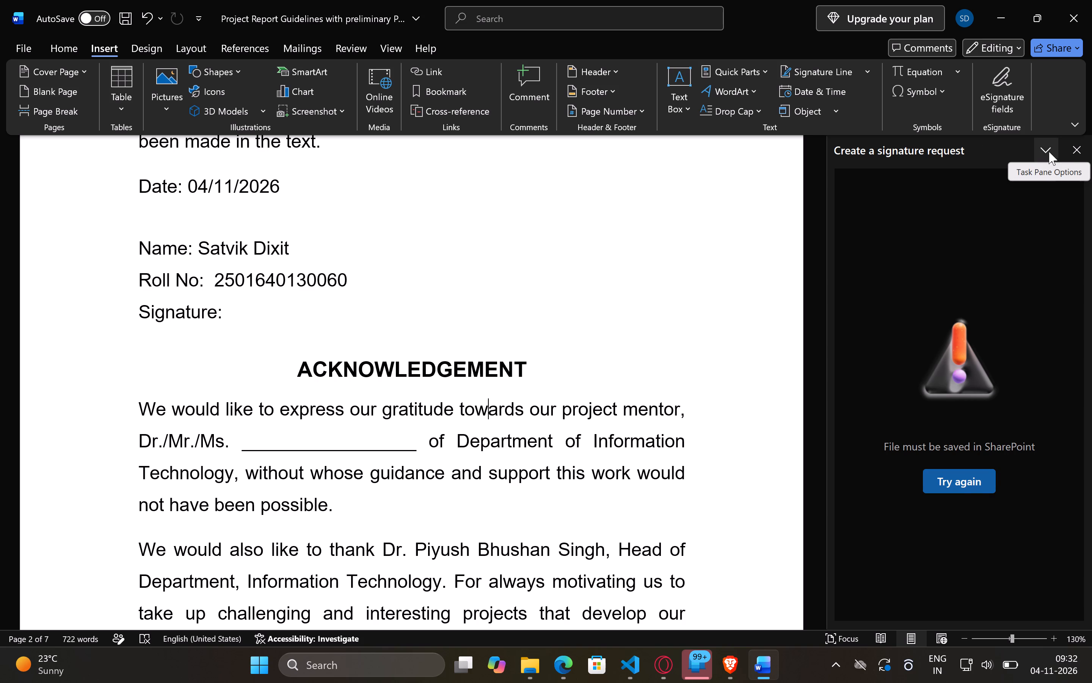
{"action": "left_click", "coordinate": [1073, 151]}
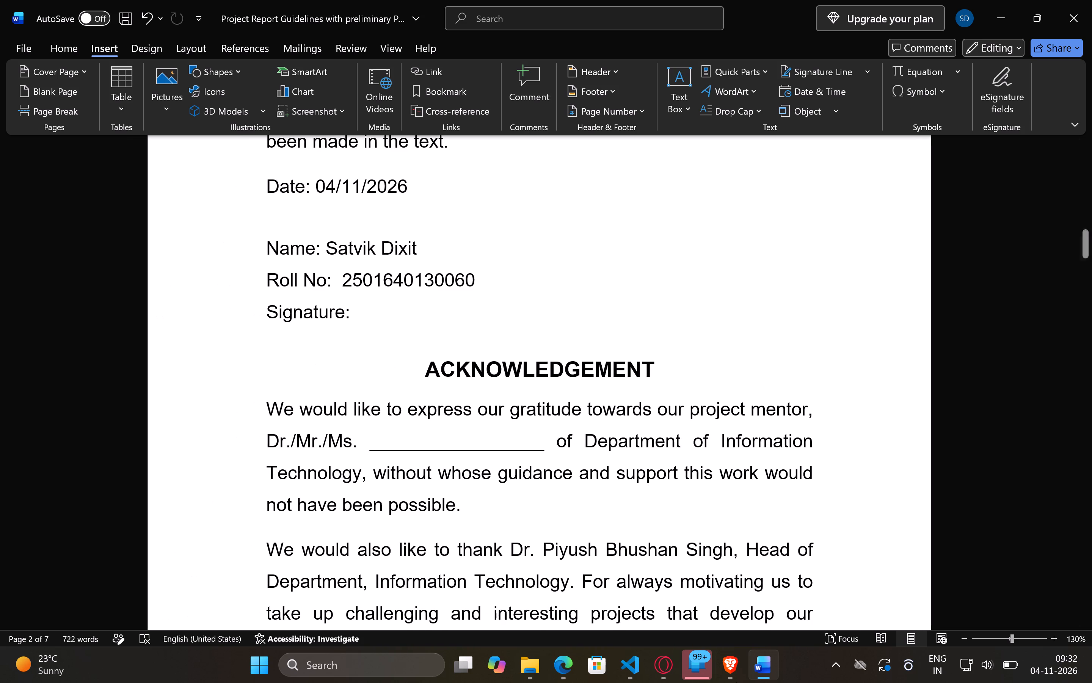
Switch to the Brave browser and search the web for digital signature in a new tab.
{"action": "left_click", "coordinate": [728, 663]}
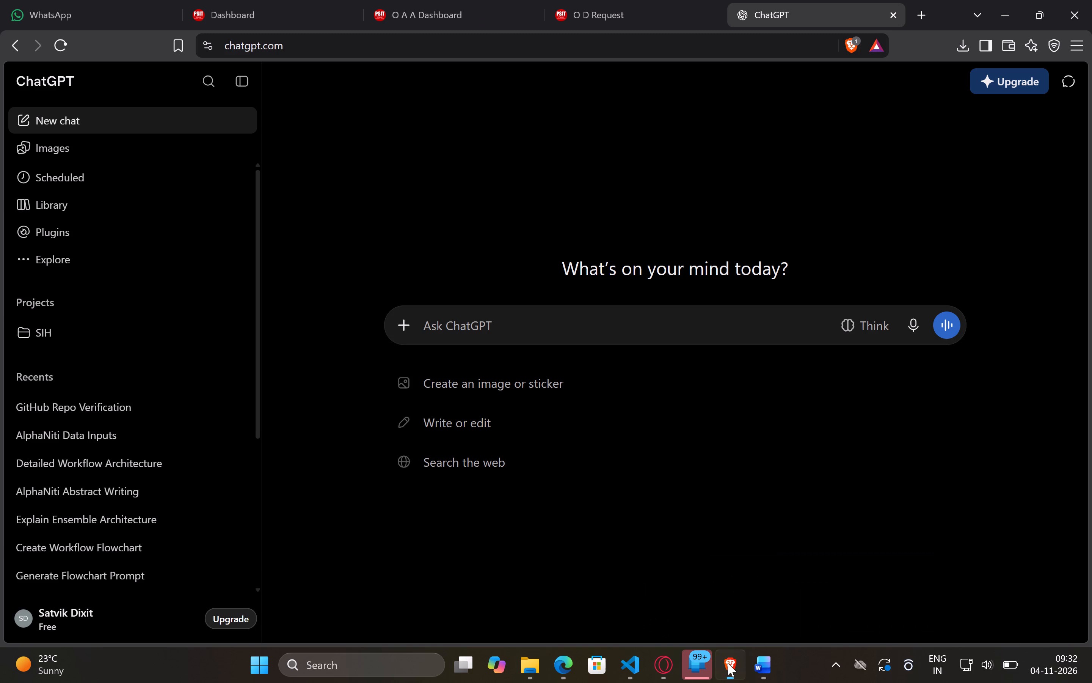
{"action": "left_click", "coordinate": [916, 17]}
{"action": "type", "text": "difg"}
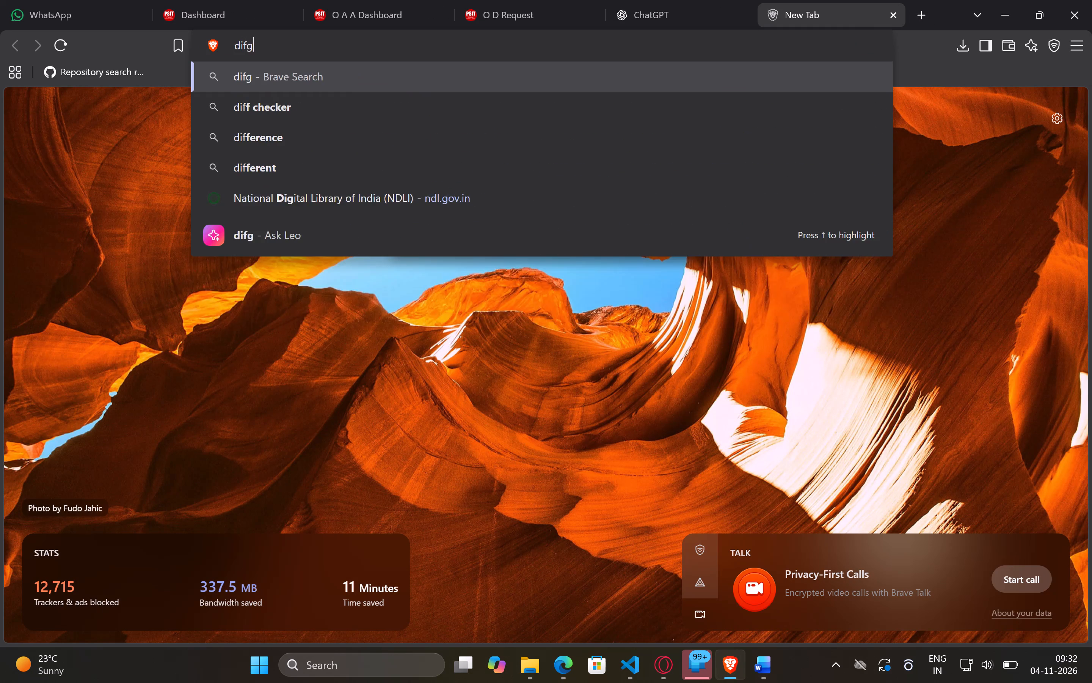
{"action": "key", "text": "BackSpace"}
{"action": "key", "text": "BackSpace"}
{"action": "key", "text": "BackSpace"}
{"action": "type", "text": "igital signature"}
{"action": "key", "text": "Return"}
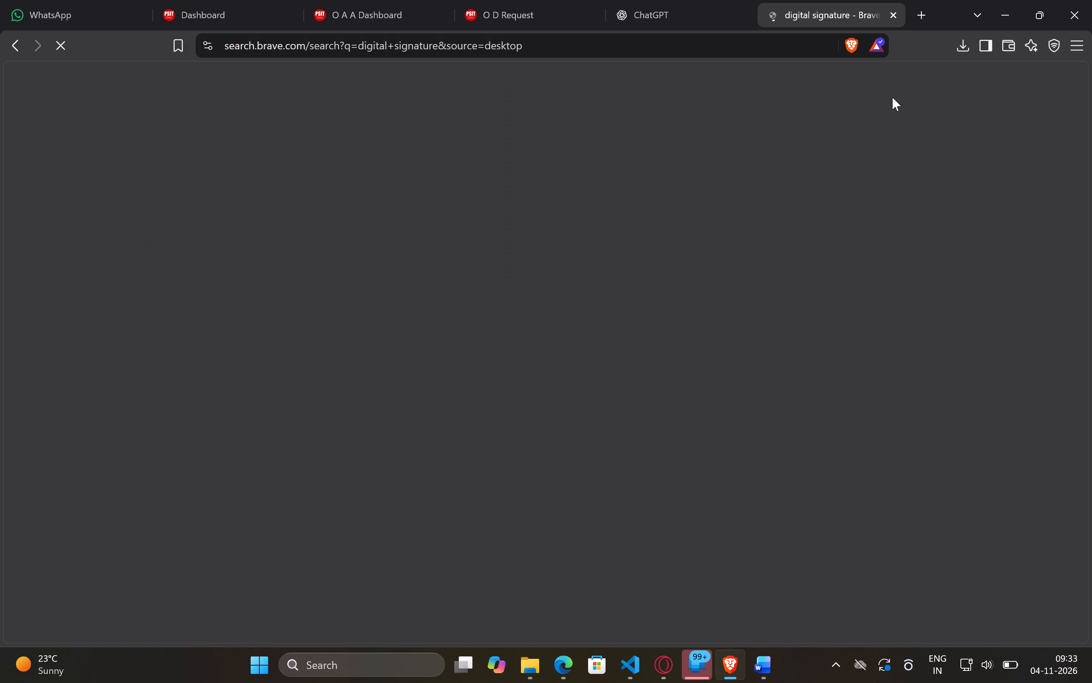
Open Signaturely's Free Online Signature Generator (Type or Draw) from the search results.
{"action": "scroll", "coordinate": [455, 468], "scroll_direction": "down", "scroll_amount": 1}
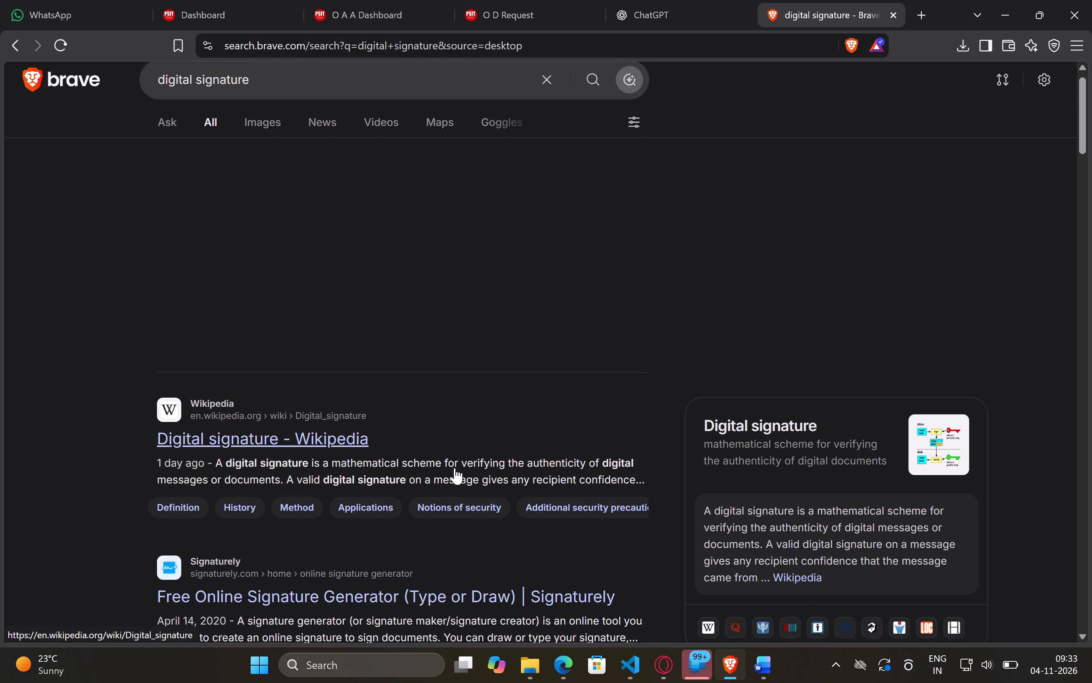
{"action": "scroll", "coordinate": [455, 468], "scroll_direction": "down", "scroll_amount": 1}
{"action": "scroll", "coordinate": [455, 468], "scroll_direction": "right", "scroll_amount": 1}
{"action": "left_click", "coordinate": [391, 517]}
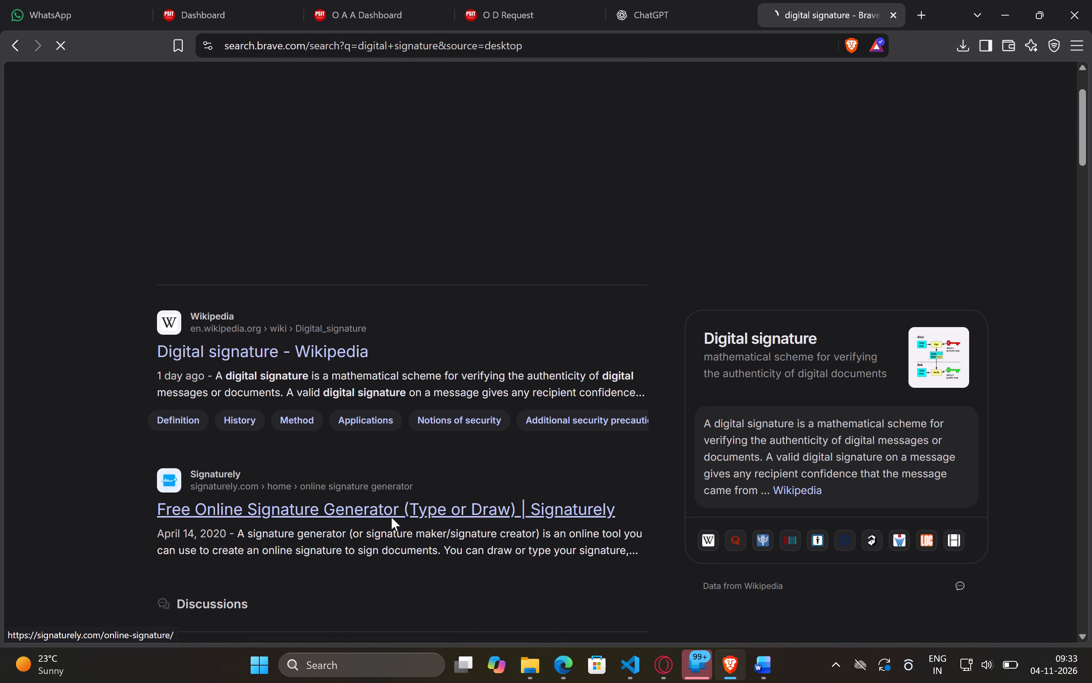
Choose to draw the signature in the Online Signature Generator.
{"action": "scroll", "coordinate": [435, 563], "scroll_direction": "down", "scroll_amount": 1}
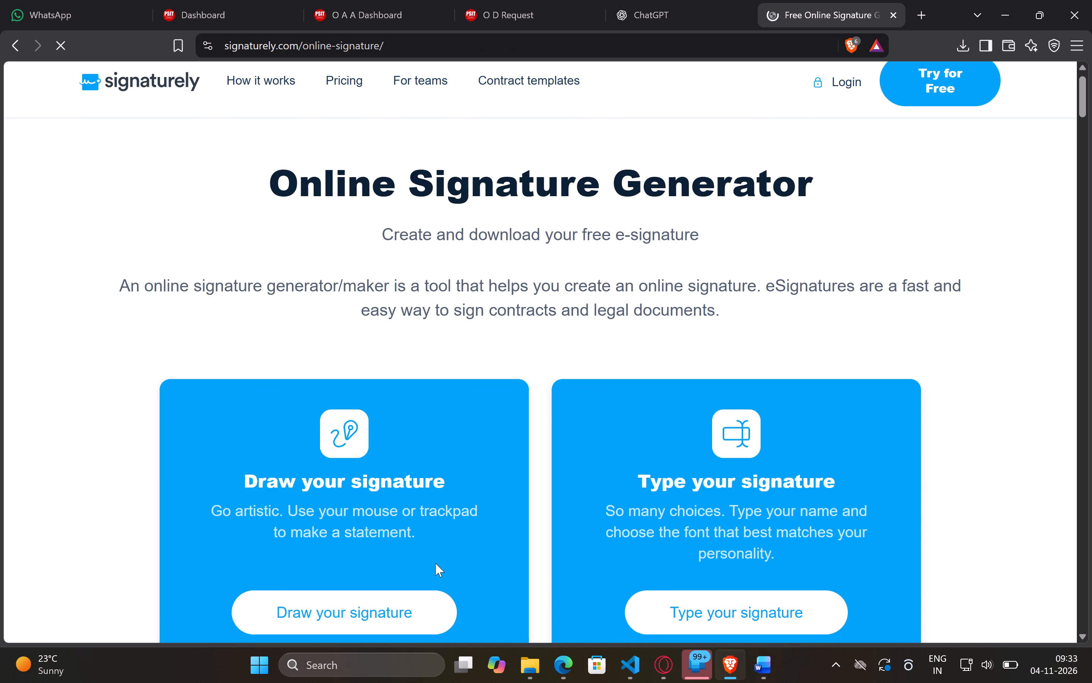
{"action": "scroll", "coordinate": [435, 563], "scroll_direction": "down", "scroll_amount": 1}
{"action": "left_click", "coordinate": [386, 551]}
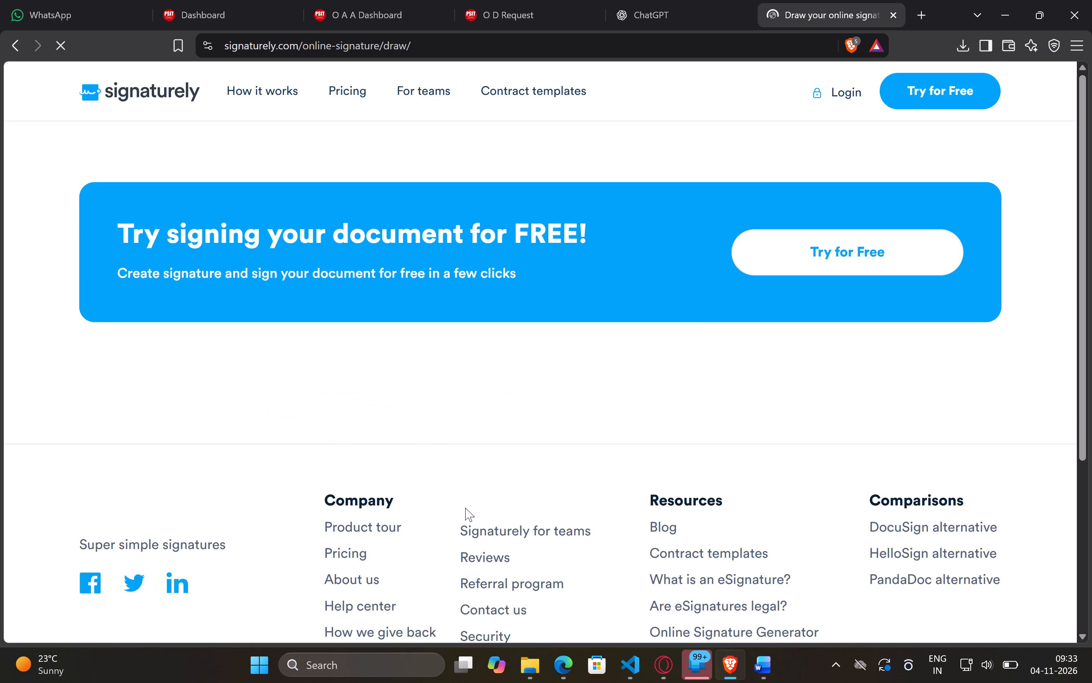
Draw a slanted handwritten first-name signature with a long underline stroke, adding the i's dot and the t's crossbar.
{"action": "scroll", "coordinate": [577, 404], "scroll_direction": "down", "scroll_amount": 1}
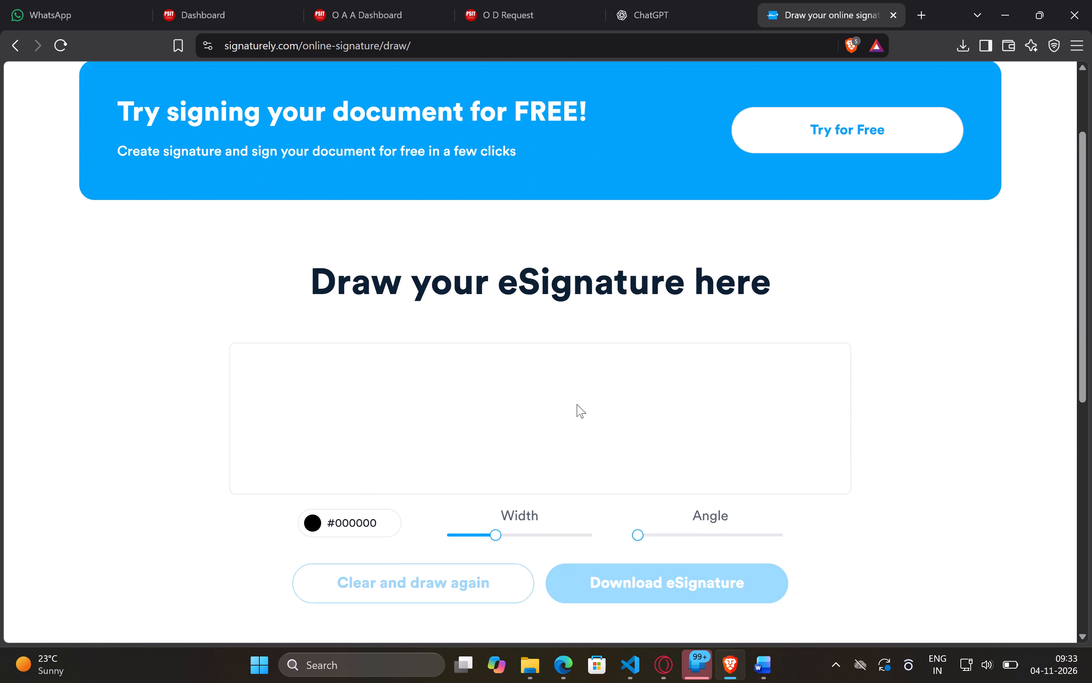
{"action": "scroll", "coordinate": [577, 404], "scroll_direction": "down", "scroll_amount": 1}
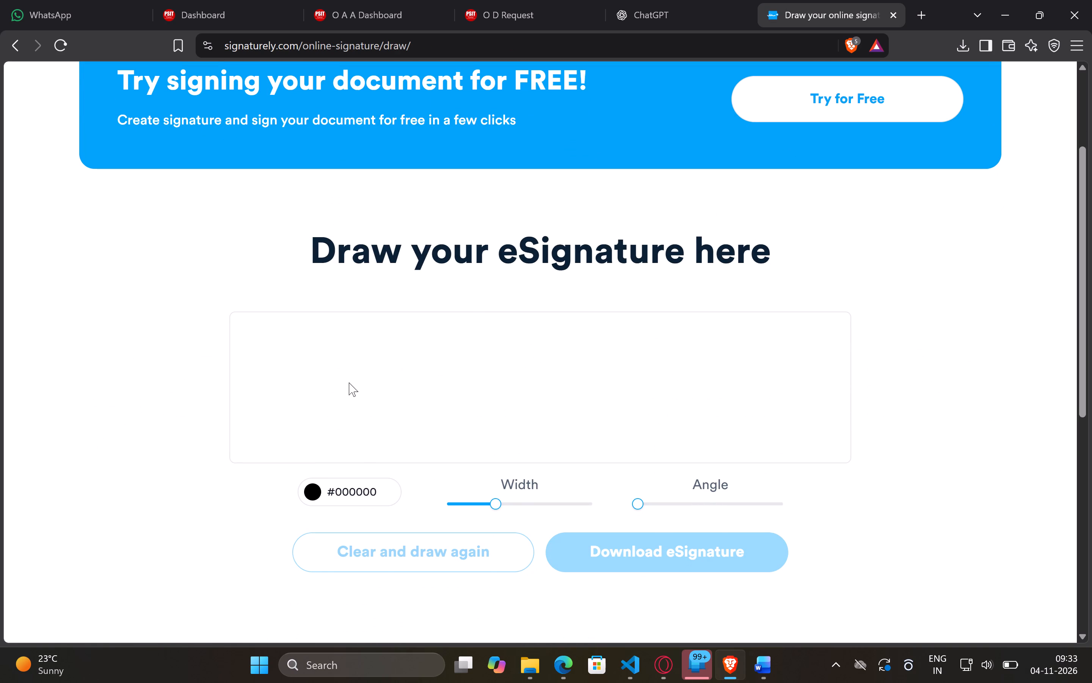
{"action": "left_click_drag", "start_coordinate": [349, 382], "coordinate": [317, 463]}
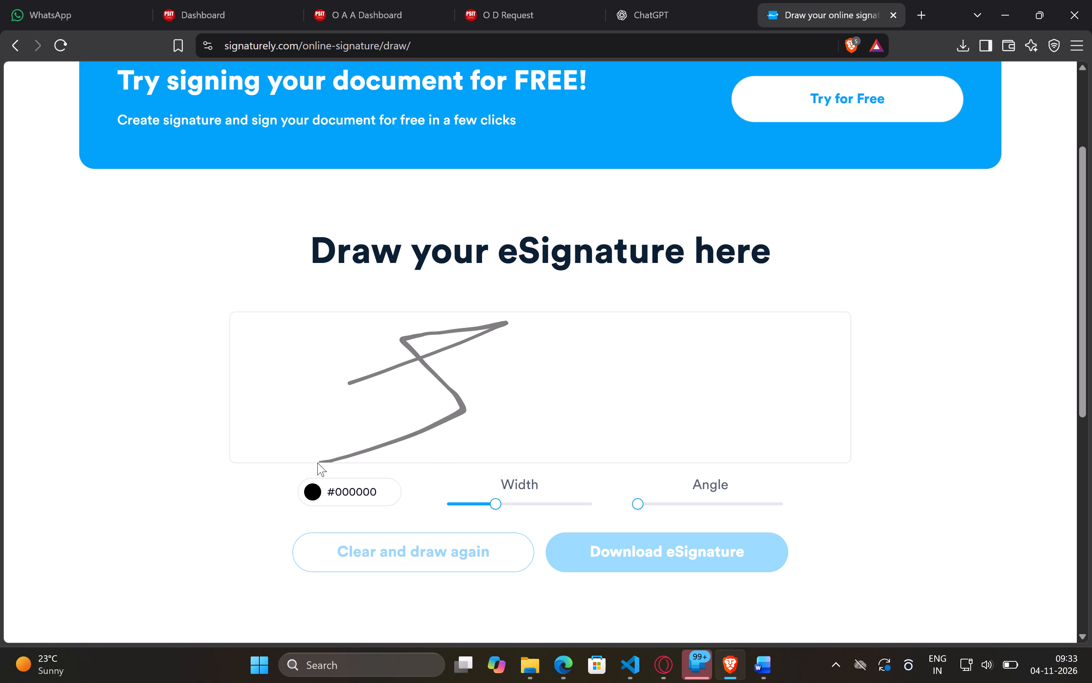
{"action": "left_click_drag", "start_coordinate": [317, 463], "coordinate": [675, 338]}
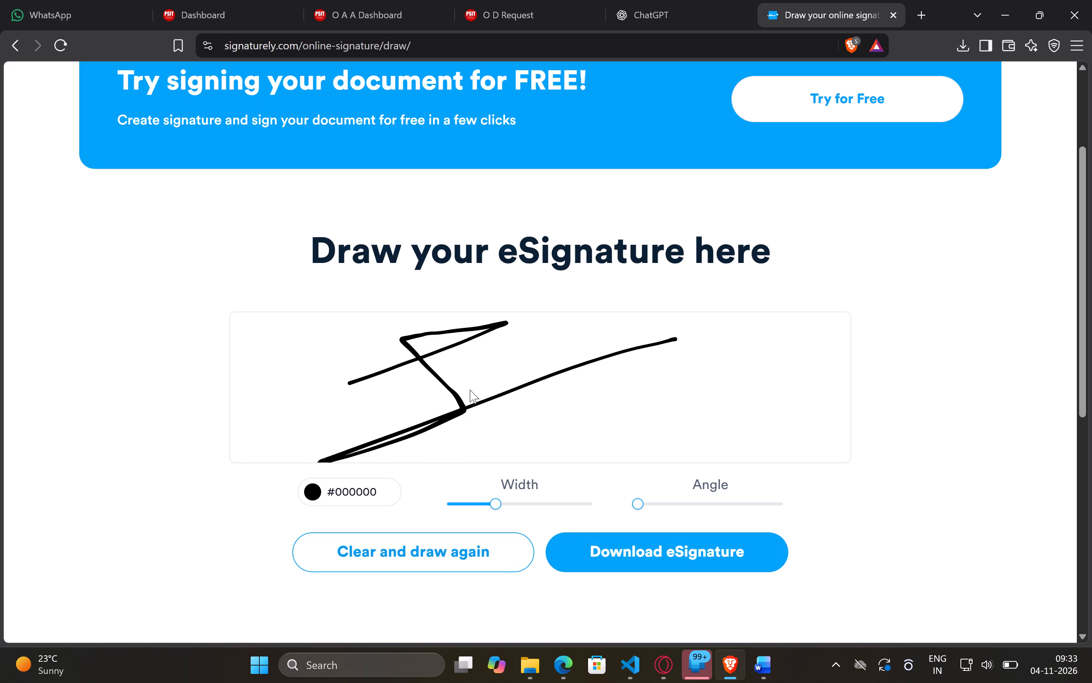
{"action": "left_click_drag", "start_coordinate": [482, 384], "coordinate": [471, 387]}
{"action": "left_click_drag", "start_coordinate": [471, 387], "coordinate": [481, 347]}
{"action": "left_click_drag", "start_coordinate": [481, 347], "coordinate": [533, 376]}
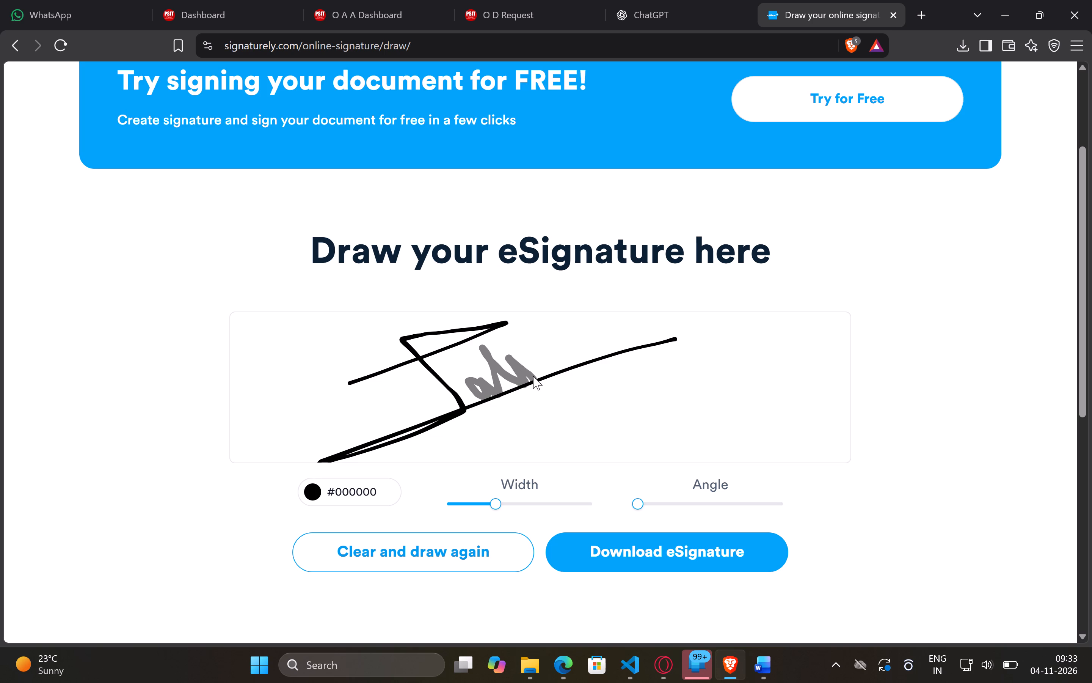
{"action": "left_click_drag", "start_coordinate": [533, 376], "coordinate": [546, 341]}
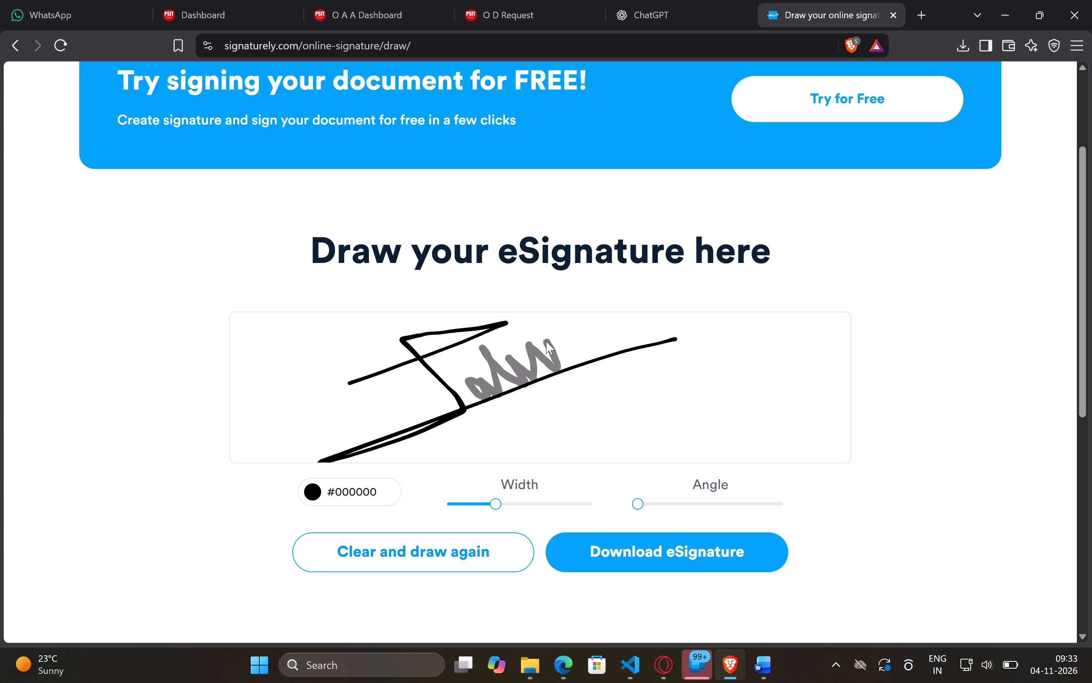
{"action": "left_click_drag", "start_coordinate": [546, 341], "coordinate": [573, 356]}
{"action": "left_click_drag", "start_coordinate": [573, 356], "coordinate": [573, 345]}
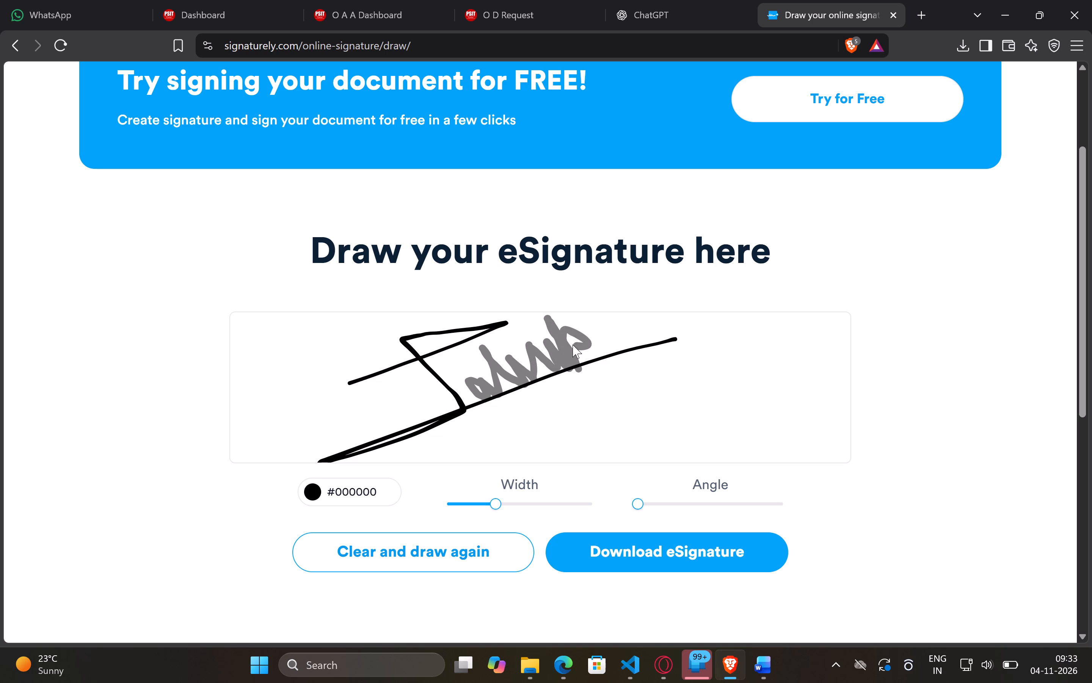
{"action": "left_click_drag", "start_coordinate": [573, 345], "coordinate": [602, 362]}
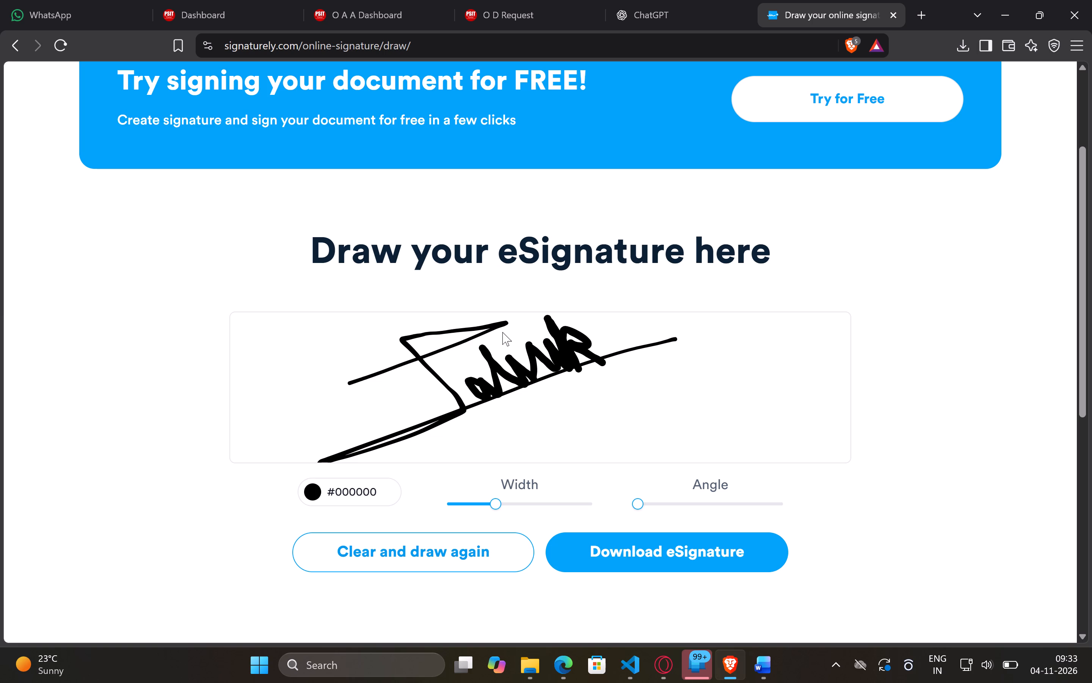
{"action": "left_click", "coordinate": [534, 322]}
{"action": "left_click_drag", "start_coordinate": [475, 364], "coordinate": [505, 354]}
Download the drawn signature as a PNG image named signature in the Downloads folder.
{"action": "left_click", "coordinate": [632, 551]}
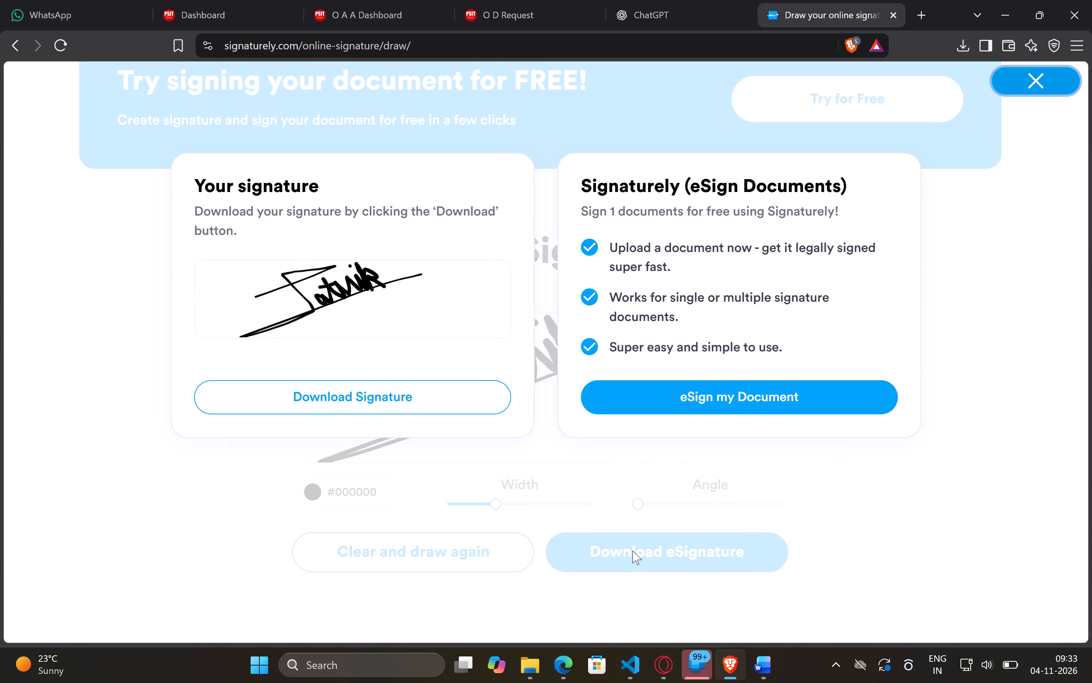
{"action": "left_click", "coordinate": [422, 406]}
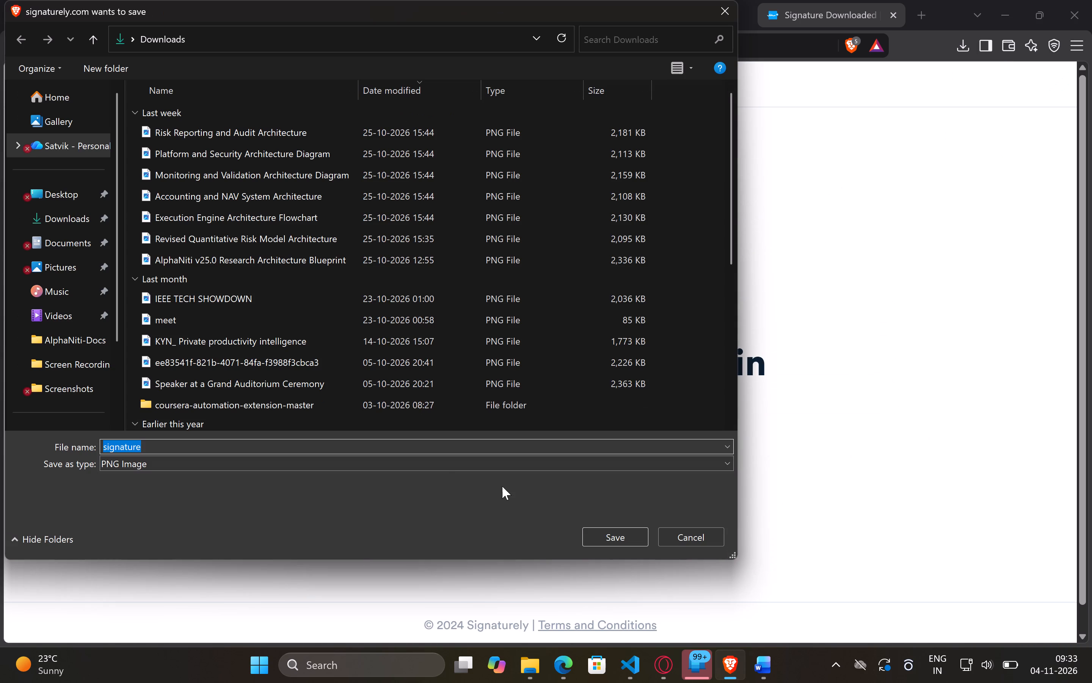
{"action": "left_click", "coordinate": [623, 543]}
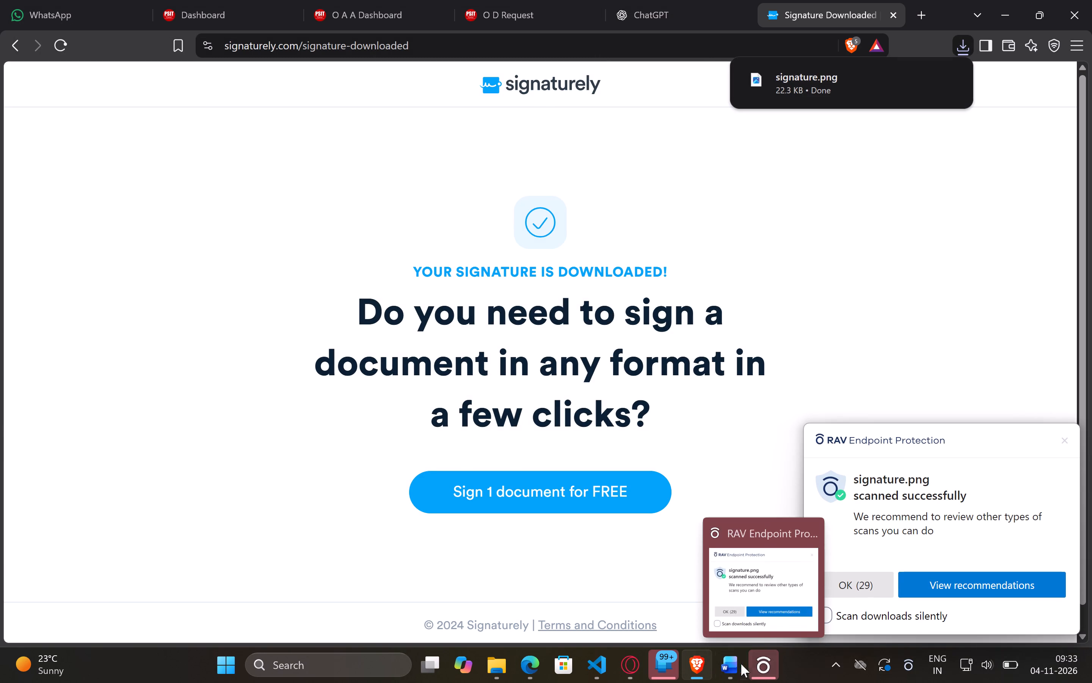
Switch to Word, insert the signature picture from Downloads after Signature: in the Declaration, and dismiss the scan notification.
{"action": "left_click", "coordinate": [727, 664]}
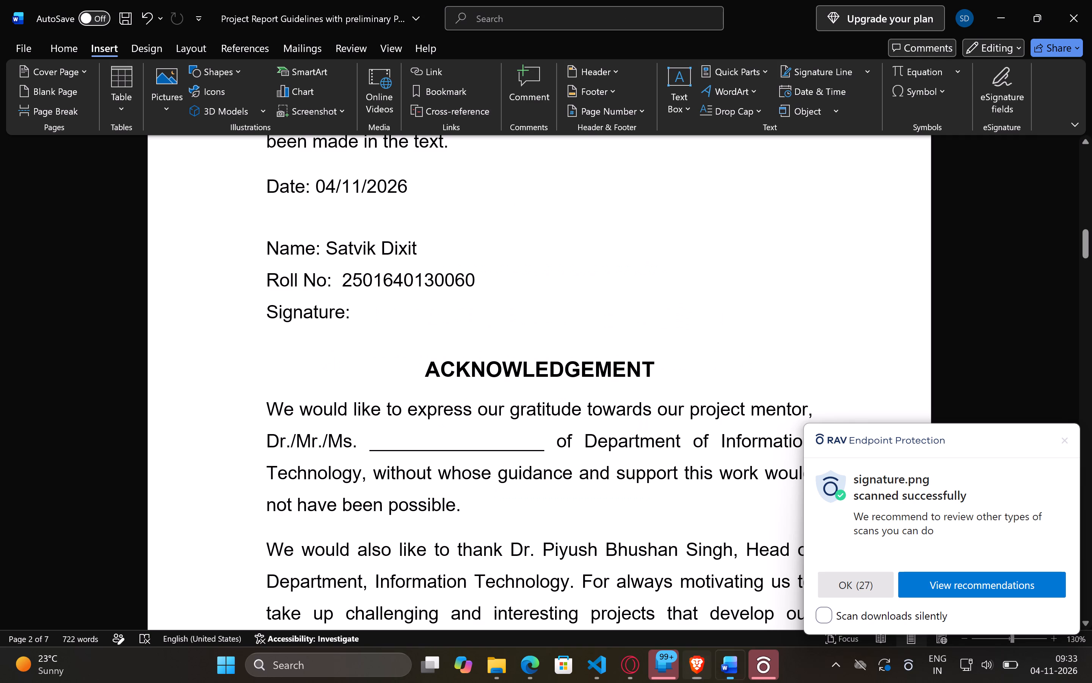
{"action": "left_click", "coordinate": [388, 315]}
{"action": "left_click", "coordinate": [388, 315]}
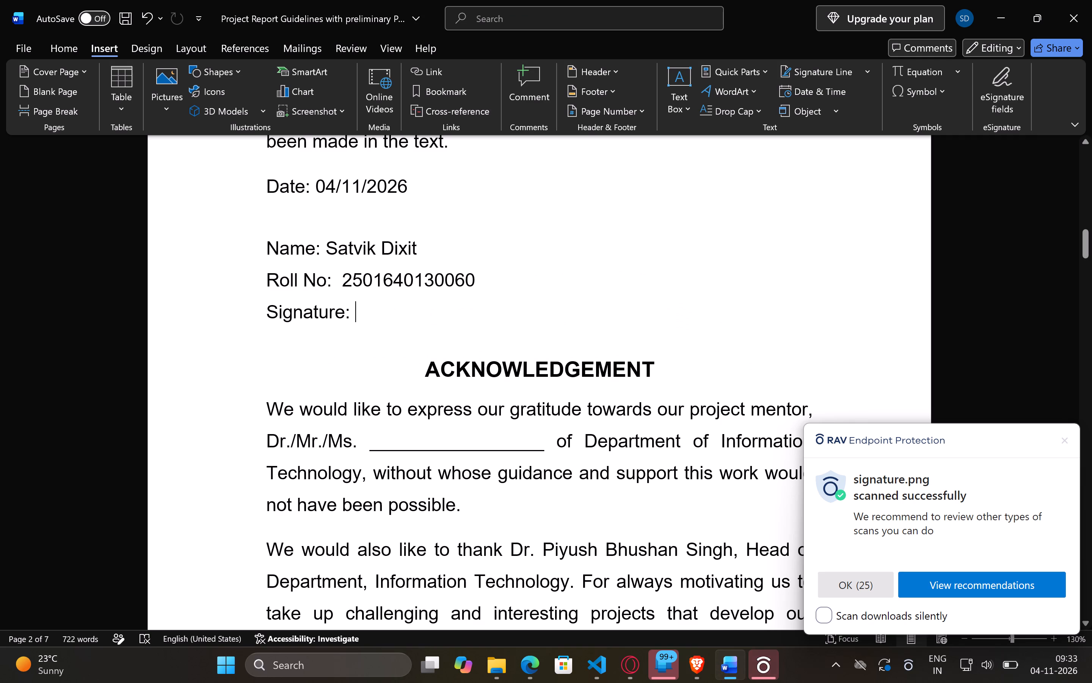
{"action": "left_click", "coordinate": [171, 103]}
{"action": "left_click", "coordinate": [207, 158]}
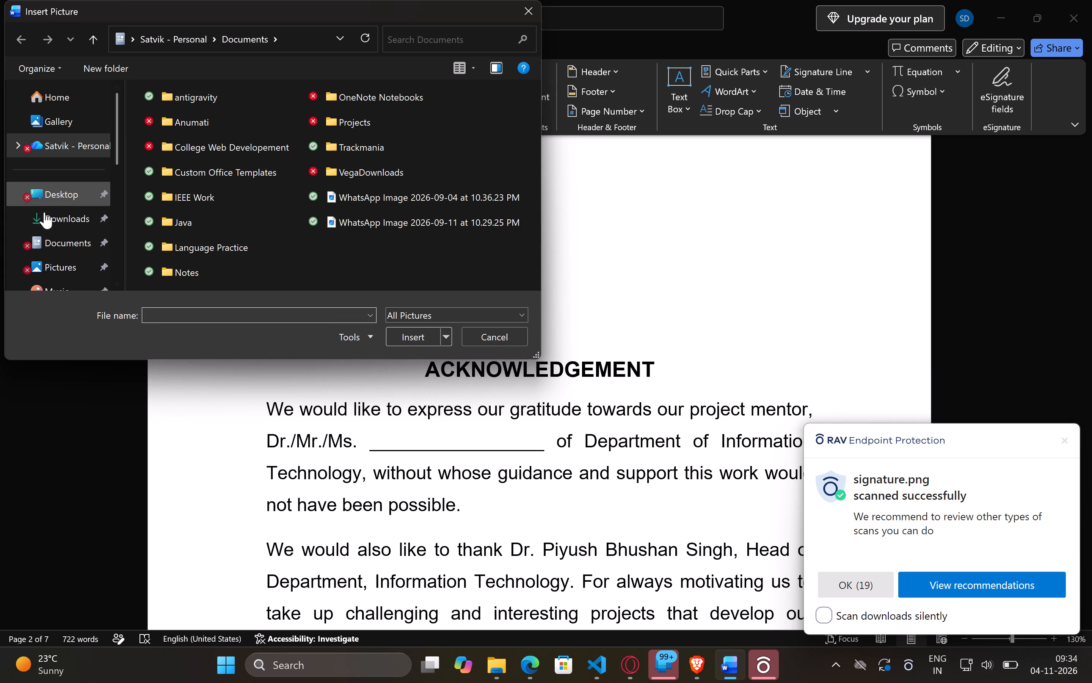
{"action": "left_click", "coordinate": [47, 219]}
{"action": "left_click", "coordinate": [204, 138]}
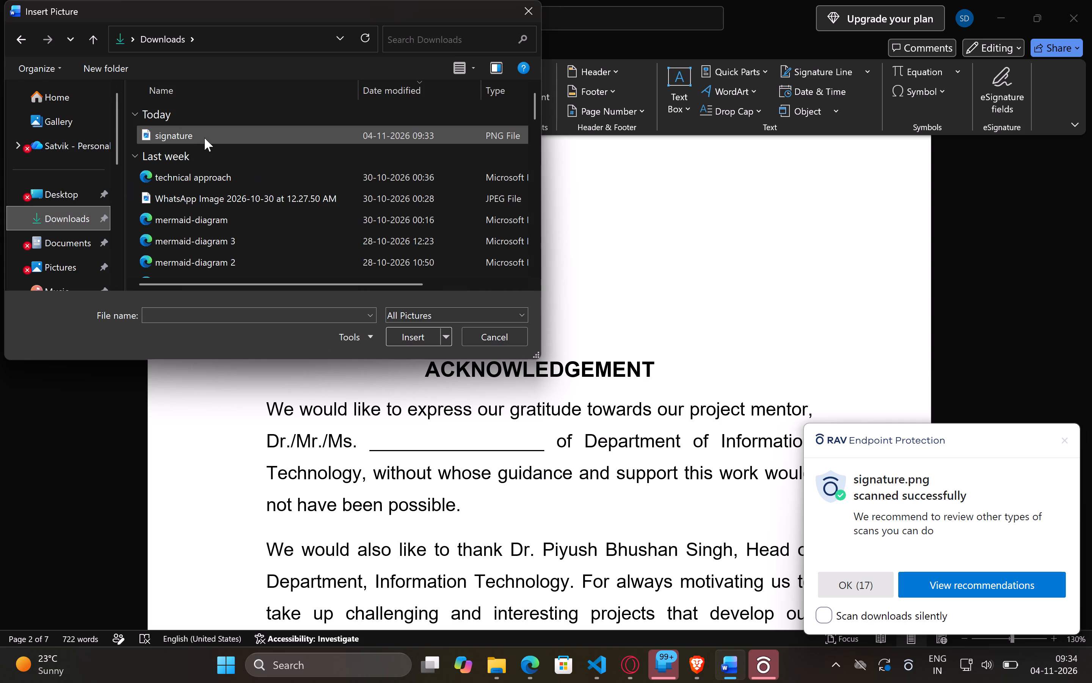
{"action": "left_click", "coordinate": [403, 339]}
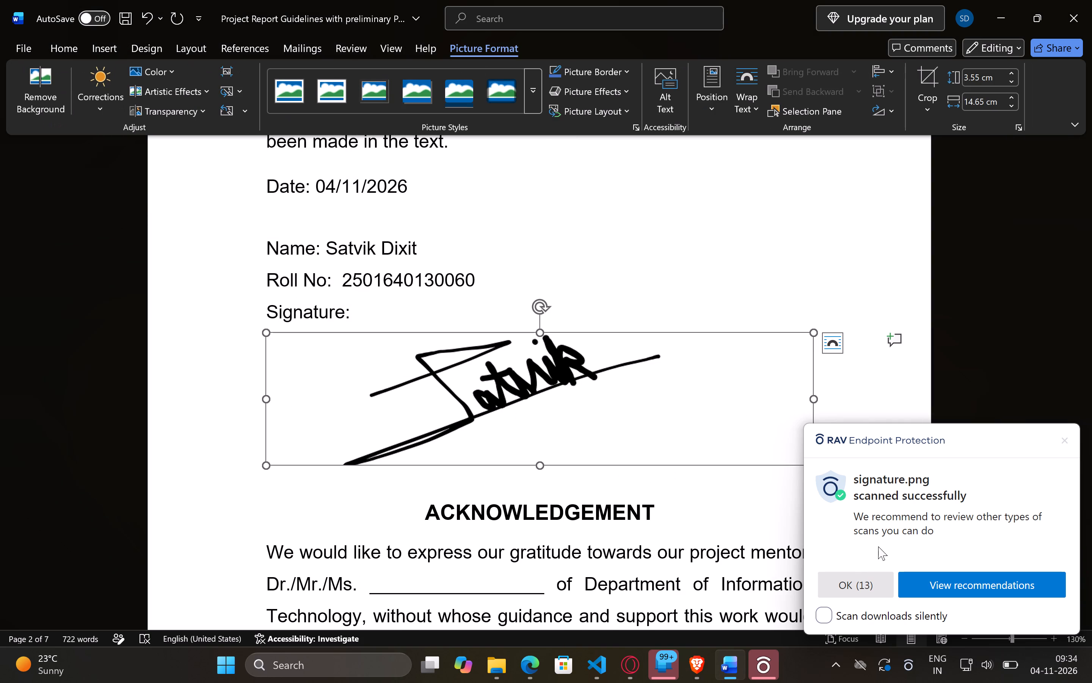
{"action": "left_click", "coordinate": [1067, 441]}
Crop the blank areas on both sides of the signature picture, leaving it about 8.84 cm wide.
{"action": "right_click", "coordinate": [706, 392]}
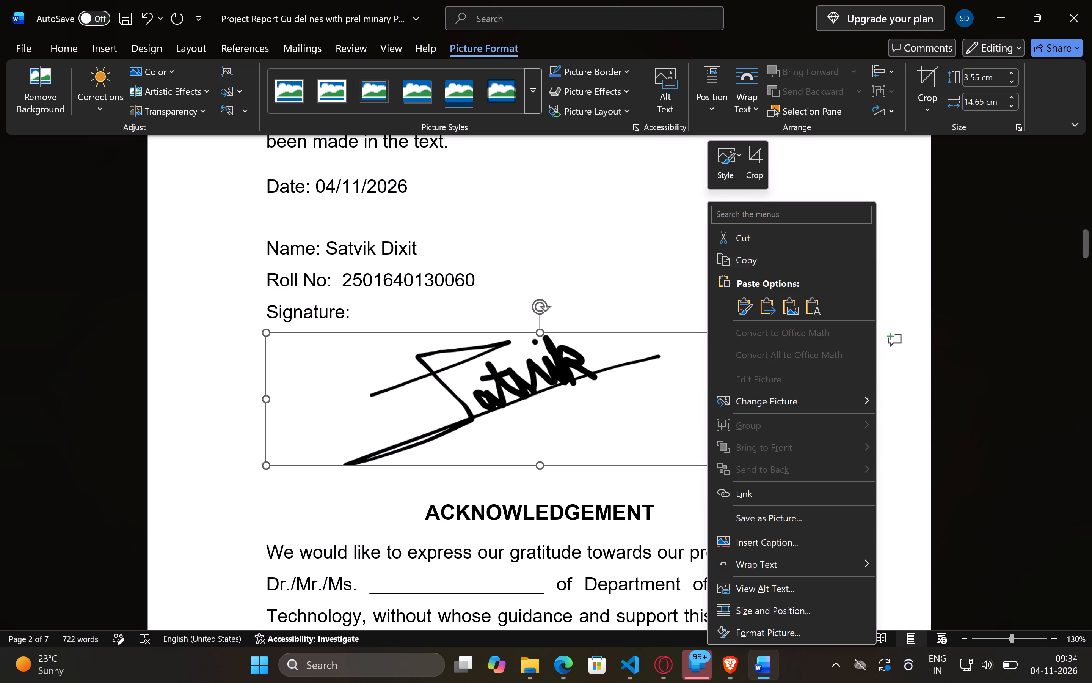
{"action": "left_click", "coordinate": [751, 157]}
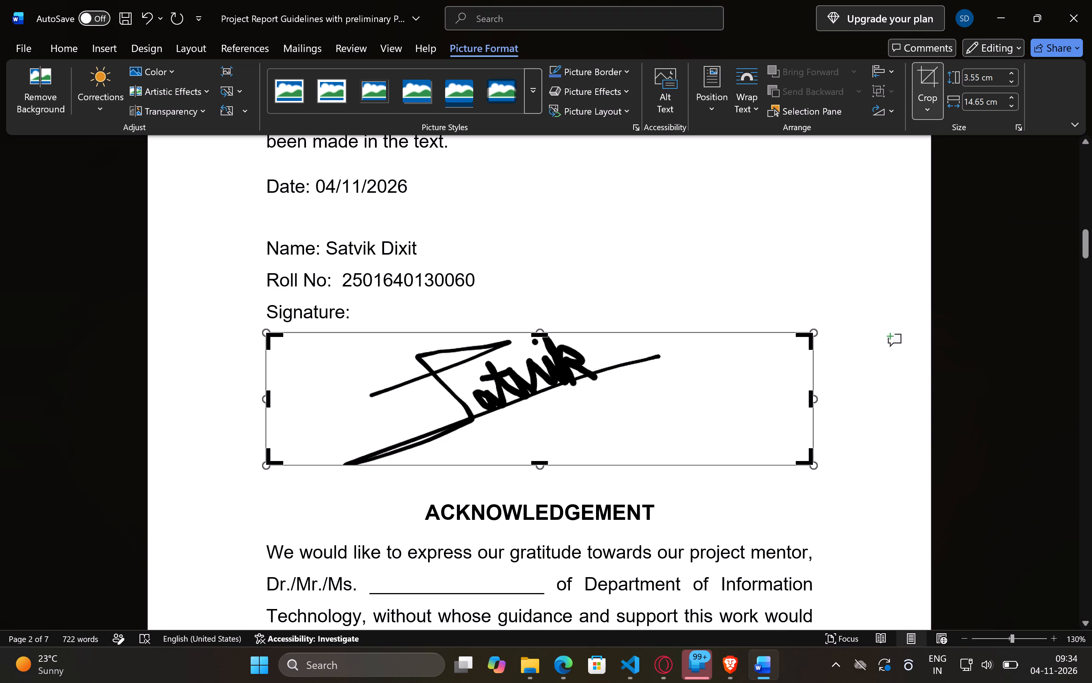
{"action": "left_click_drag", "start_coordinate": [811, 403], "coordinate": [686, 398]}
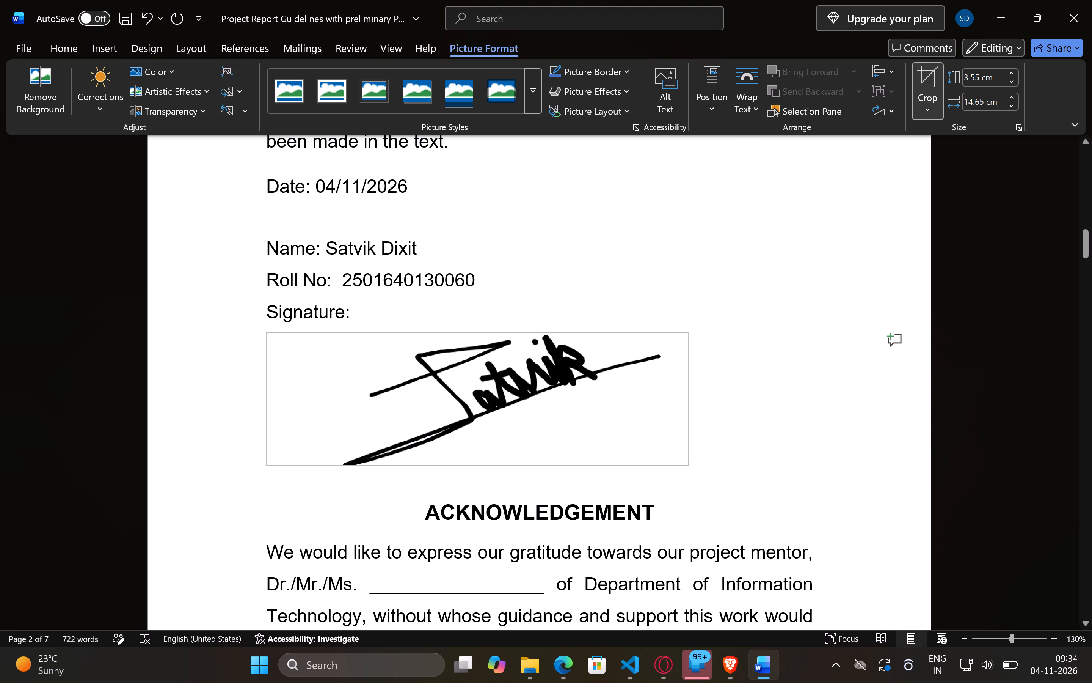
{"action": "left_click_drag", "start_coordinate": [686, 398], "coordinate": [664, 395]}
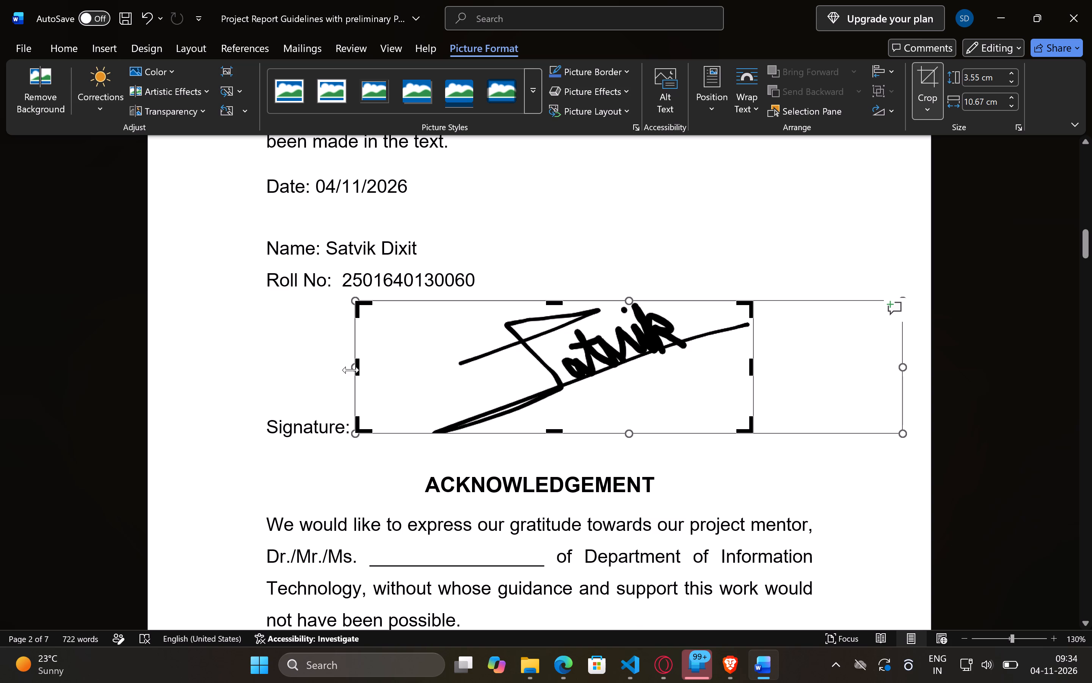
{"action": "left_click", "coordinate": [351, 370]}
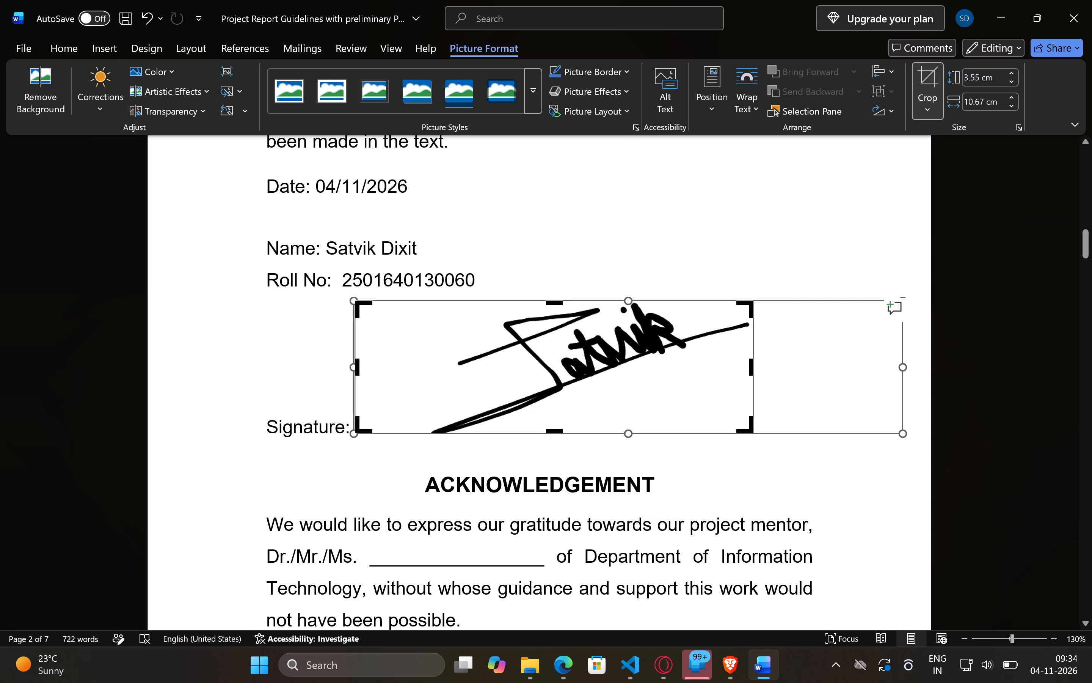
{"action": "left_click_drag", "start_coordinate": [357, 367], "coordinate": [454, 377]}
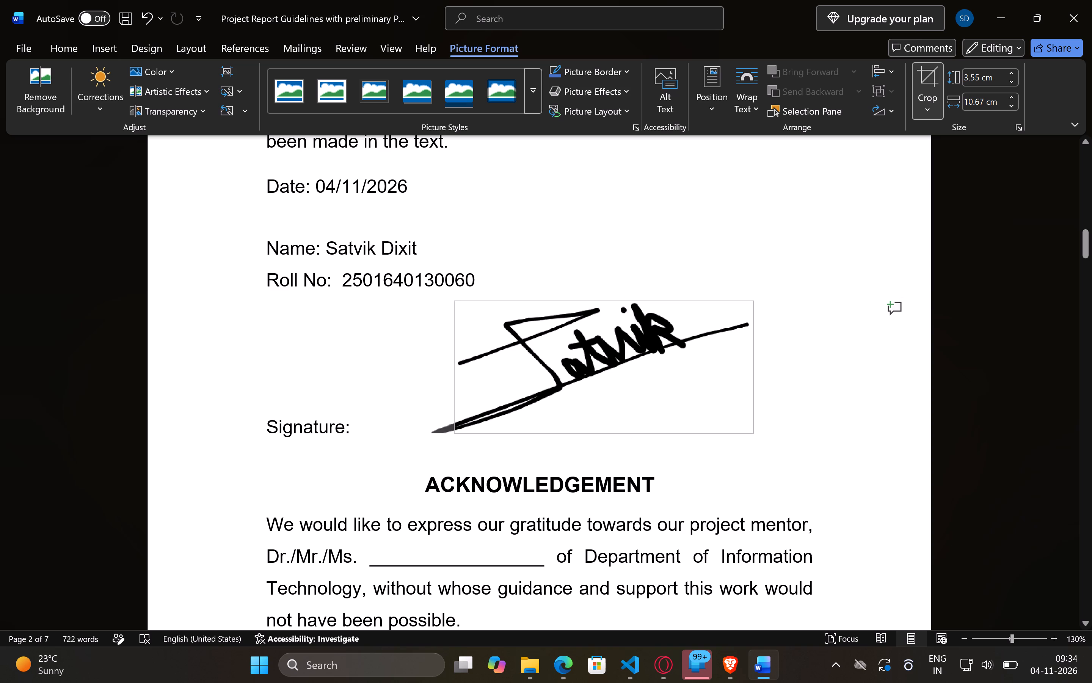
{"action": "left_click_drag", "start_coordinate": [454, 377], "coordinate": [424, 378]}
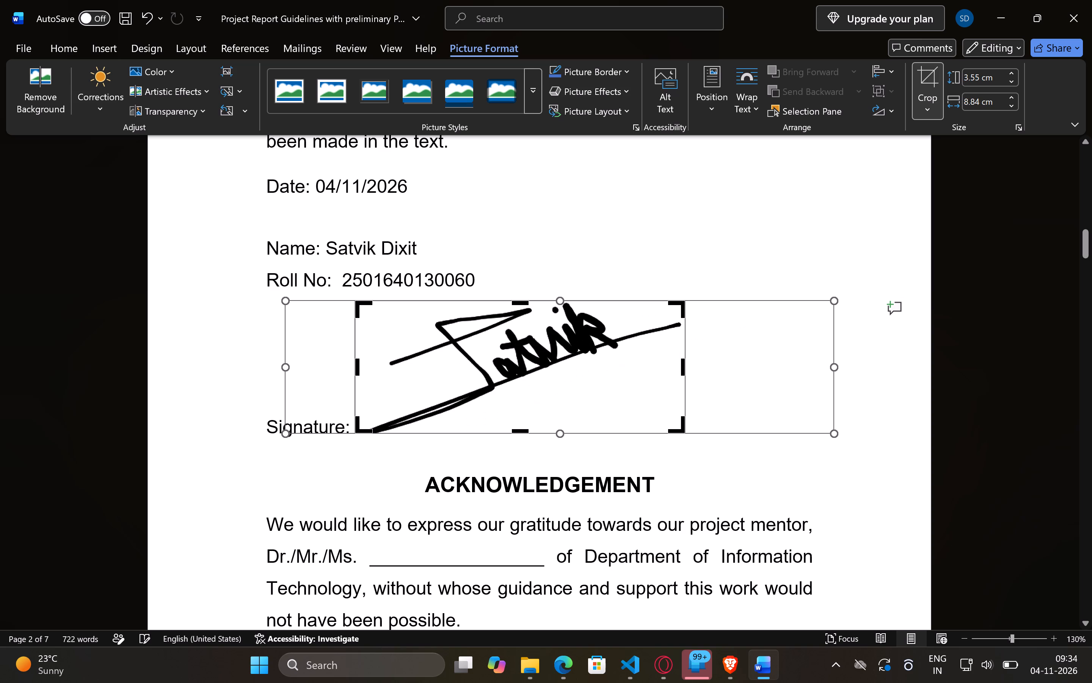
{"action": "left_click", "coordinate": [657, 241]}
Finish the crop and shrink the Declaration's signature picture proportionally to about one text line high, narrower than the Signature: label.
{"action": "left_click", "coordinate": [479, 386]}
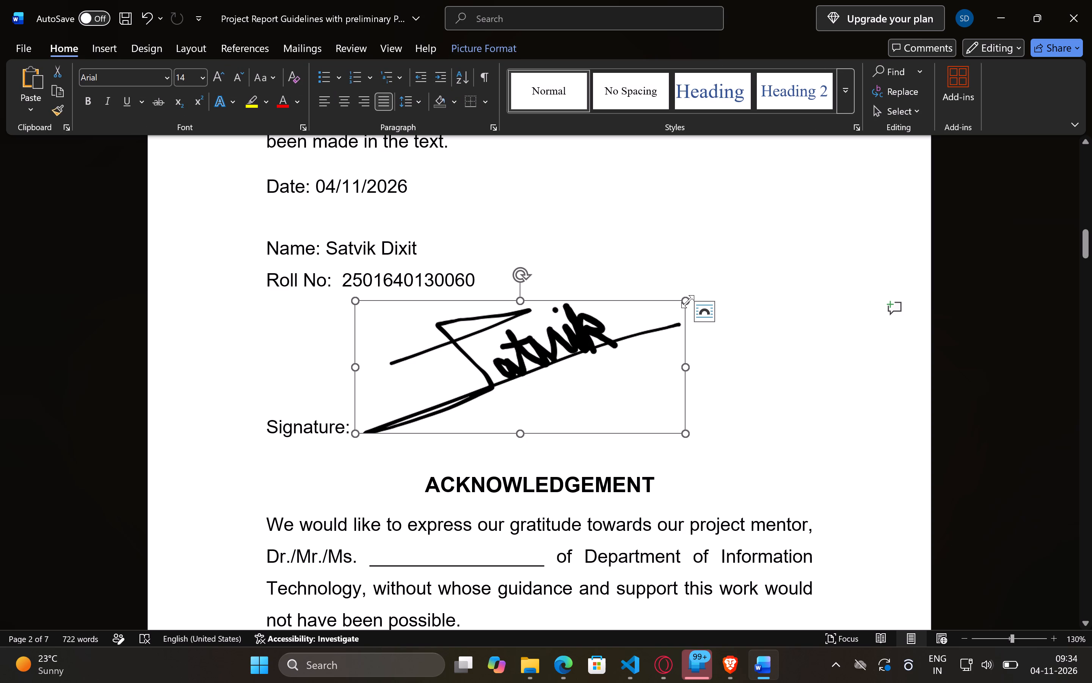
{"action": "left_click_drag", "start_coordinate": [687, 301], "coordinate": [492, 397]}
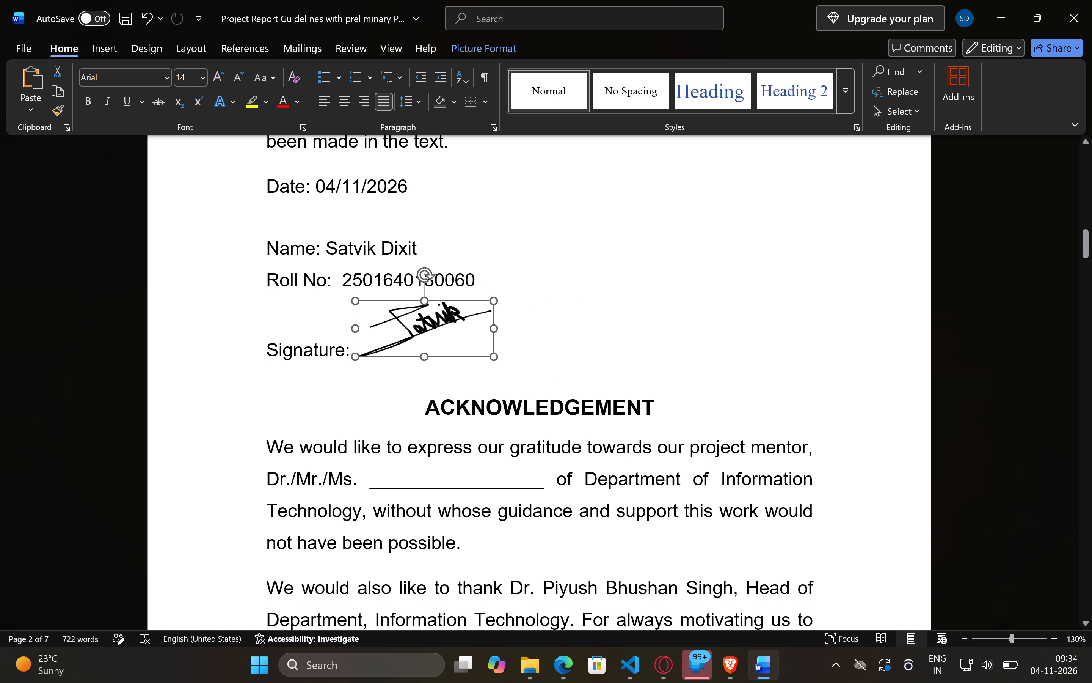
{"action": "left_click_drag", "start_coordinate": [492, 397], "coordinate": [427, 373]}
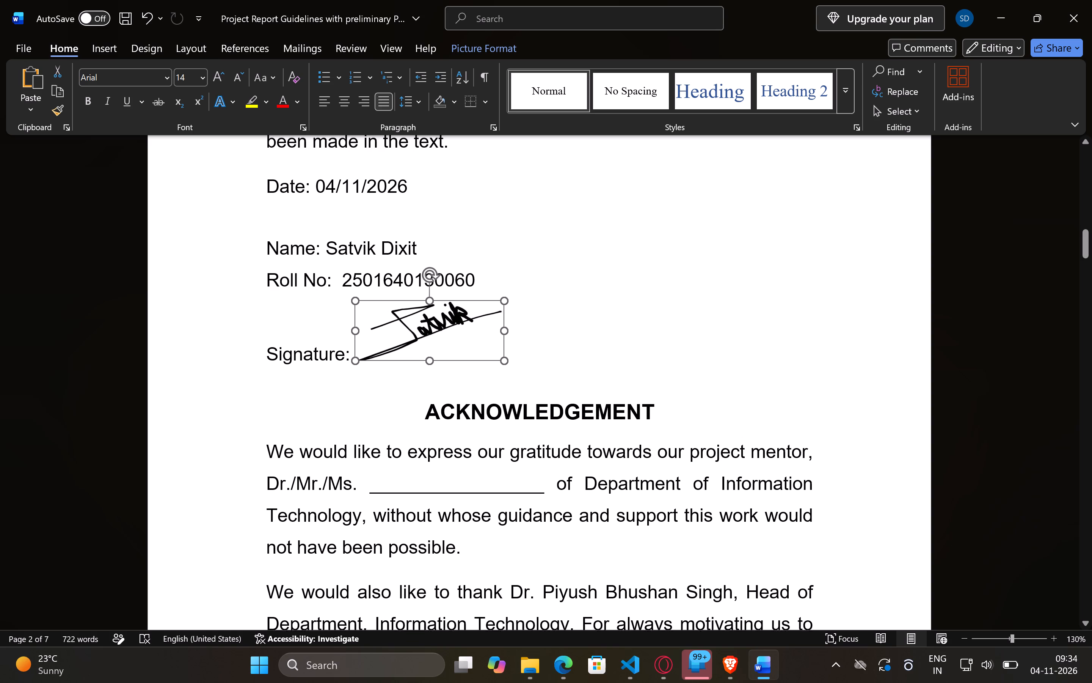
{"action": "left_click_drag", "start_coordinate": [427, 373], "coordinate": [611, 353]}
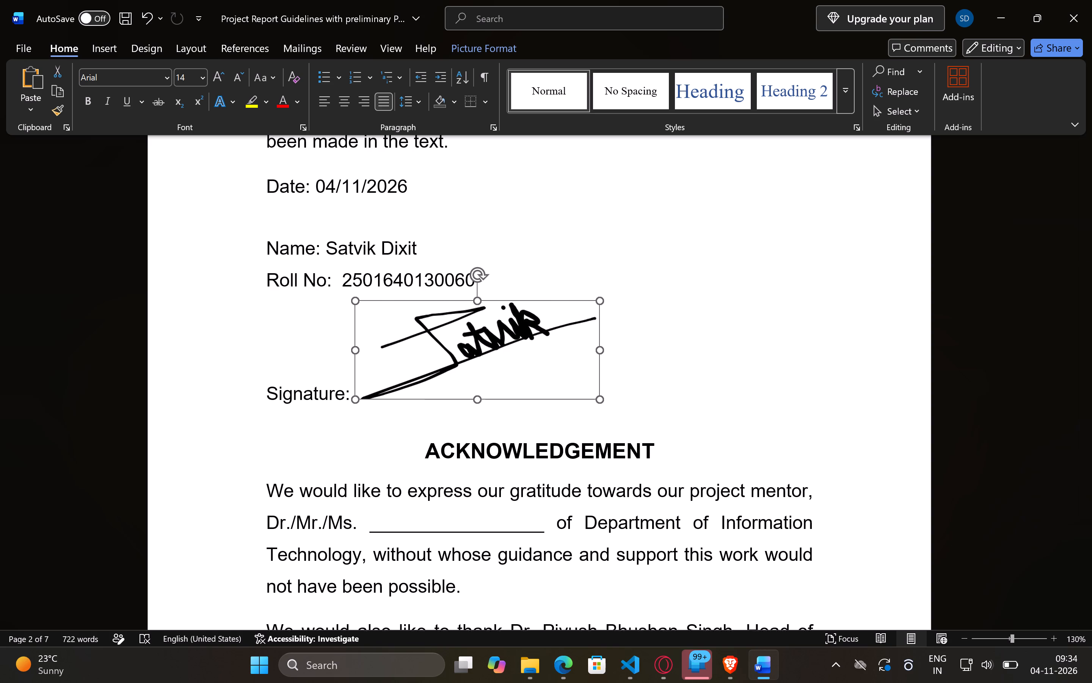
{"action": "left_click_drag", "start_coordinate": [611, 353], "coordinate": [578, 354]}
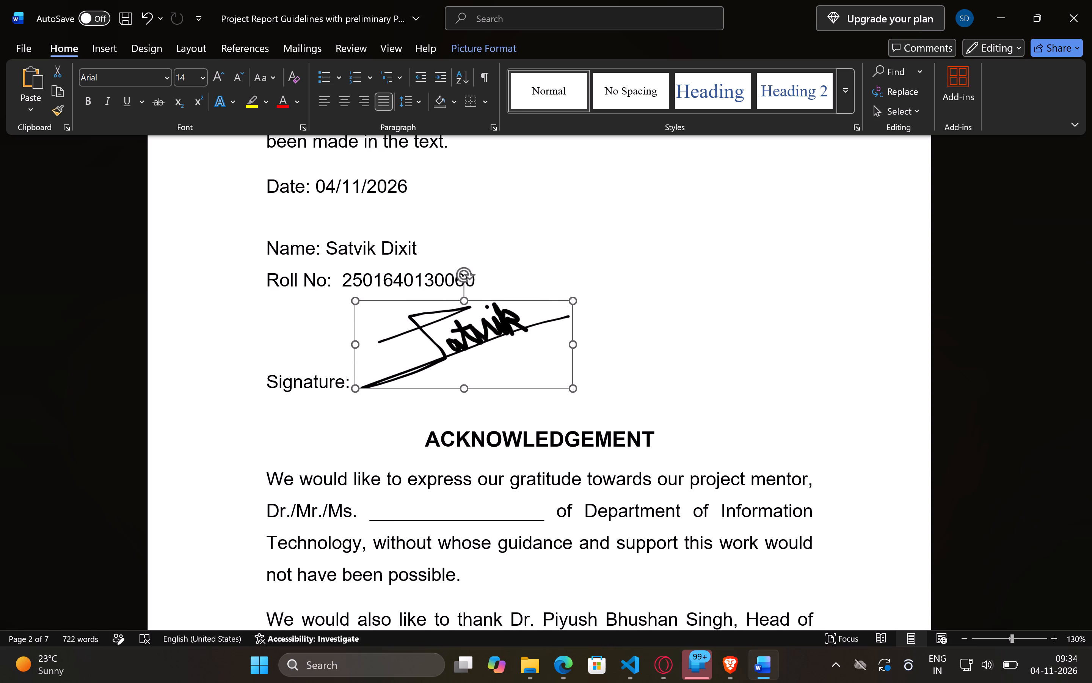
{"action": "left_click_drag", "start_coordinate": [578, 354], "coordinate": [583, 356]}
{"action": "left_click", "coordinate": [645, 368]}
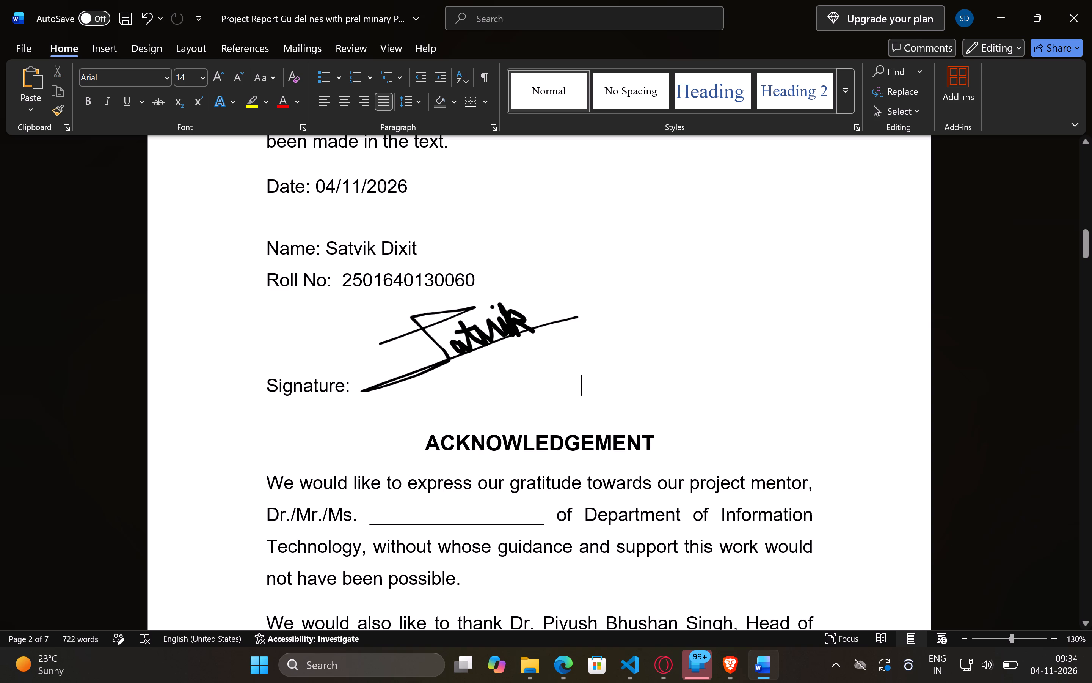
{"action": "left_click", "coordinate": [427, 341]}
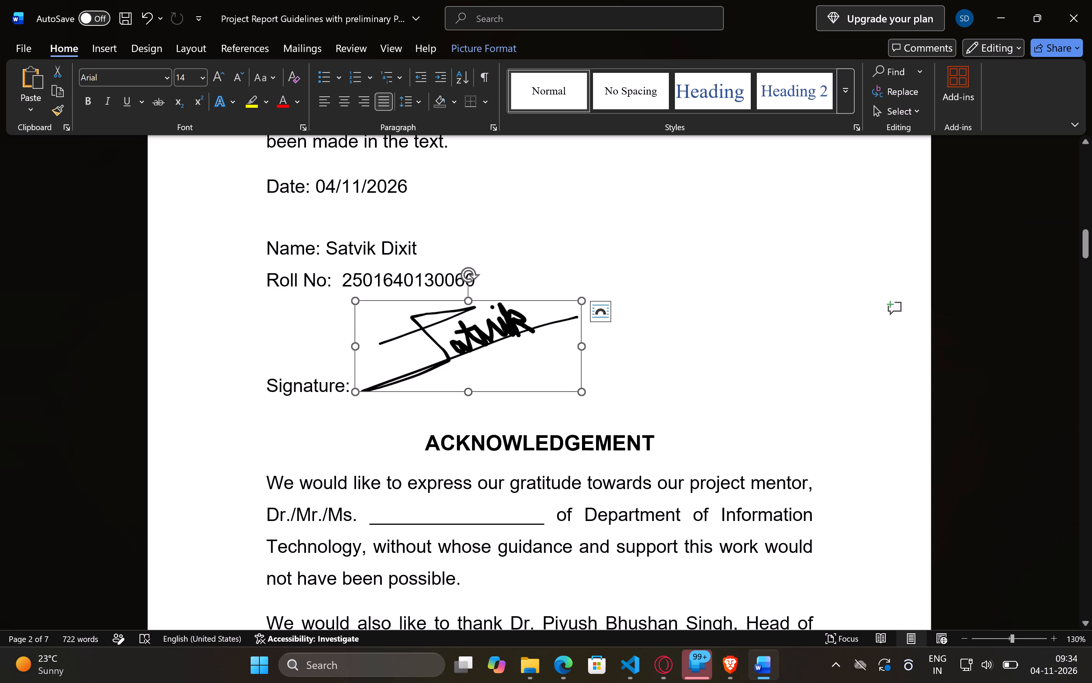
{"action": "left_click_drag", "start_coordinate": [353, 302], "coordinate": [389, 333]}
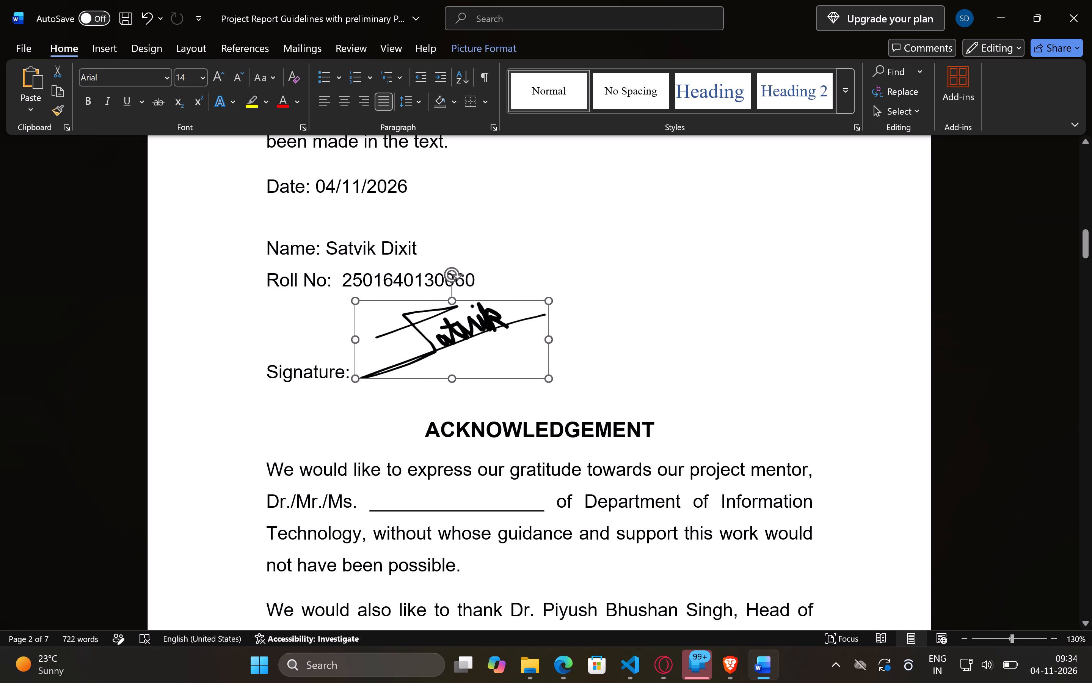
{"action": "left_click_drag", "start_coordinate": [389, 333], "coordinate": [470, 379]}
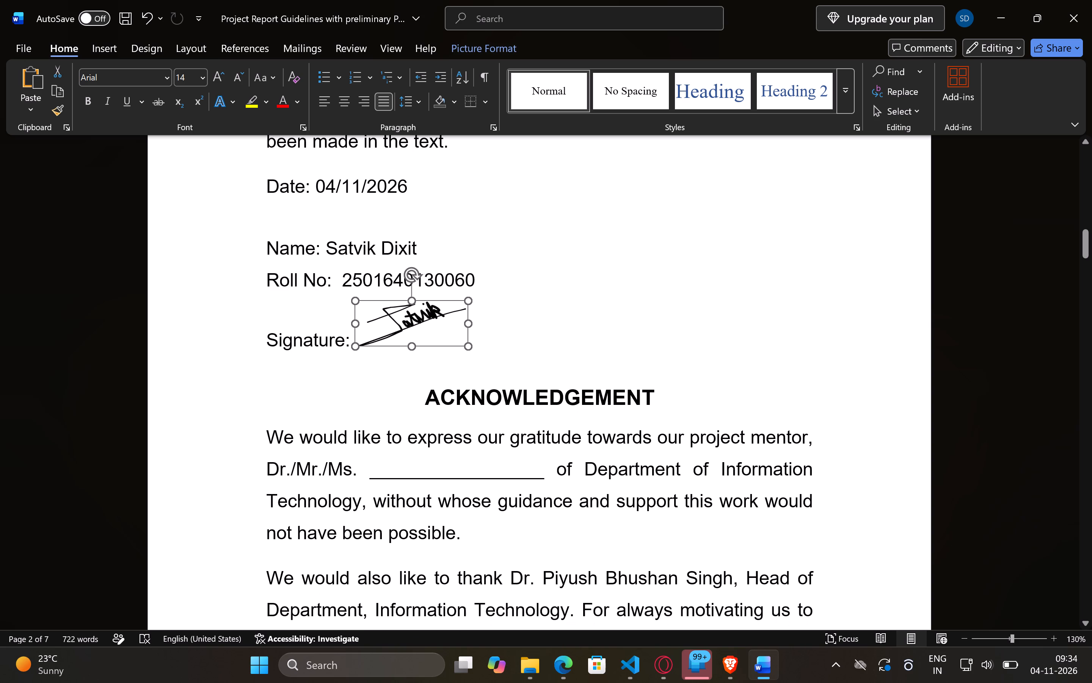
{"action": "left_click_drag", "start_coordinate": [470, 379], "coordinate": [508, 393]}
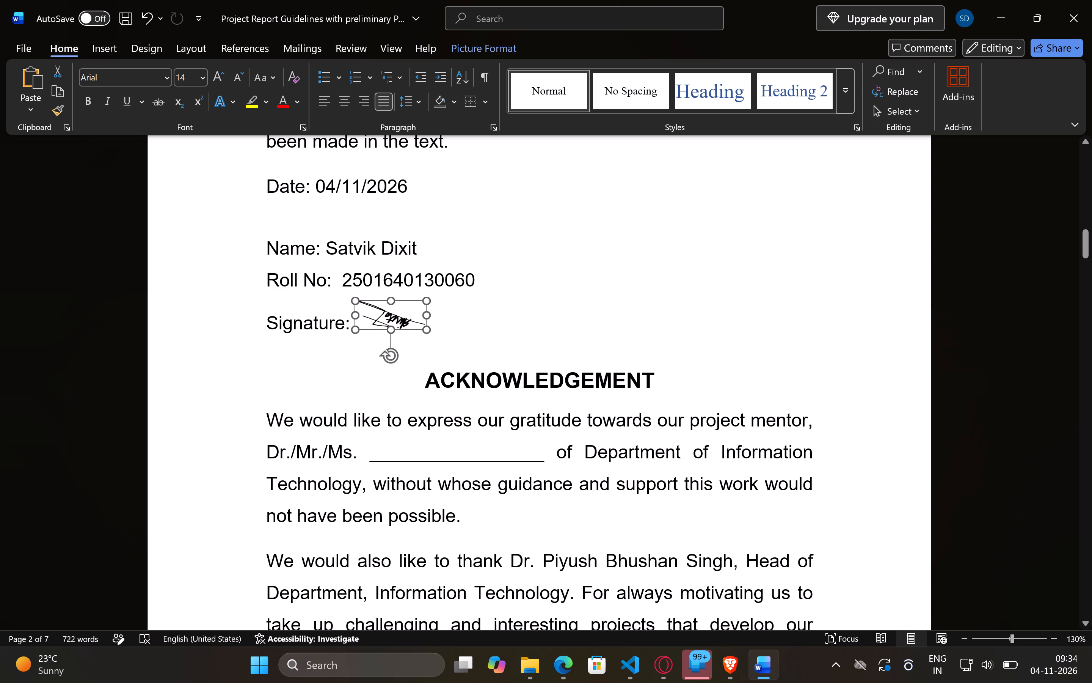
{"action": "left_click_drag", "start_coordinate": [508, 393], "coordinate": [525, 392]}
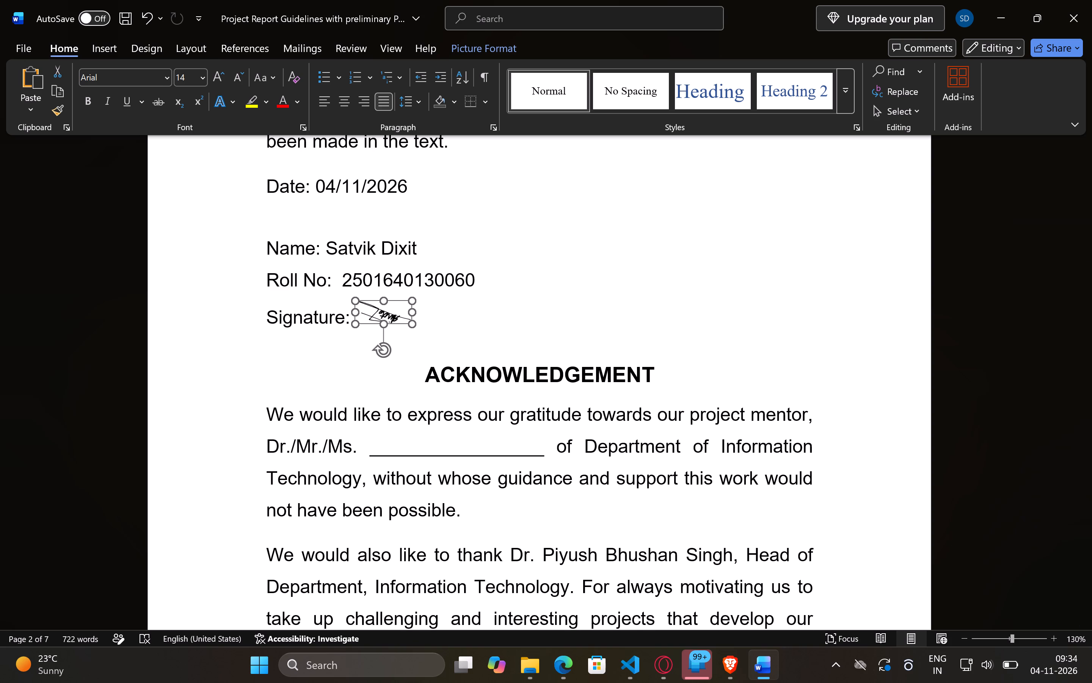
{"action": "left_click_drag", "start_coordinate": [525, 392], "coordinate": [500, 394]}
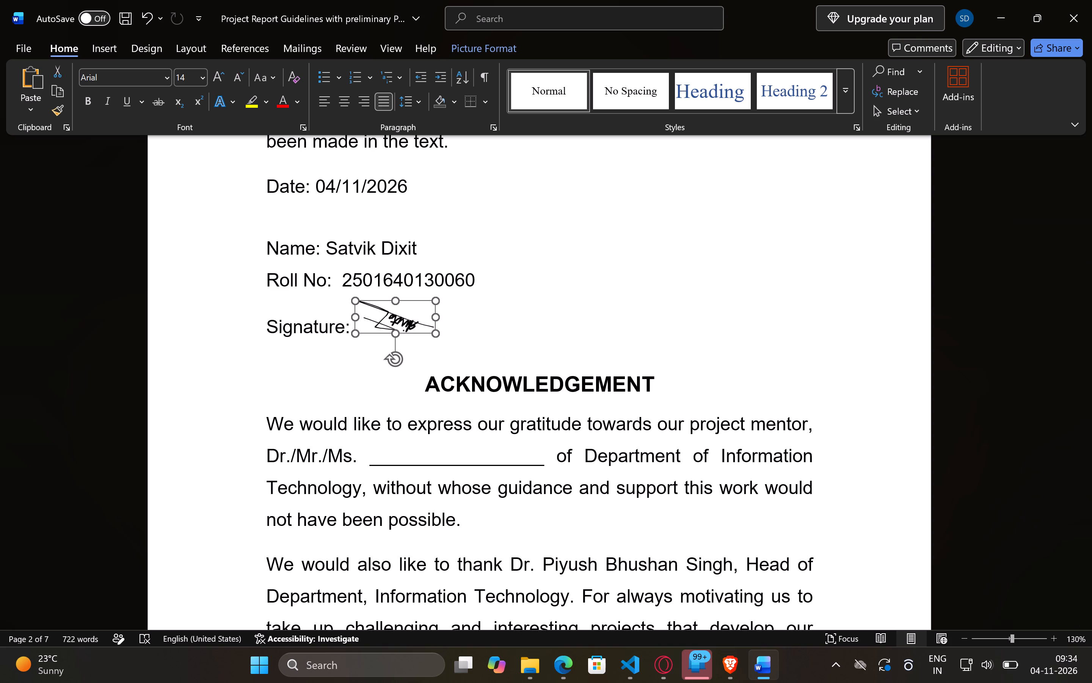
{"action": "left_click_drag", "start_coordinate": [500, 394], "coordinate": [502, 388]}
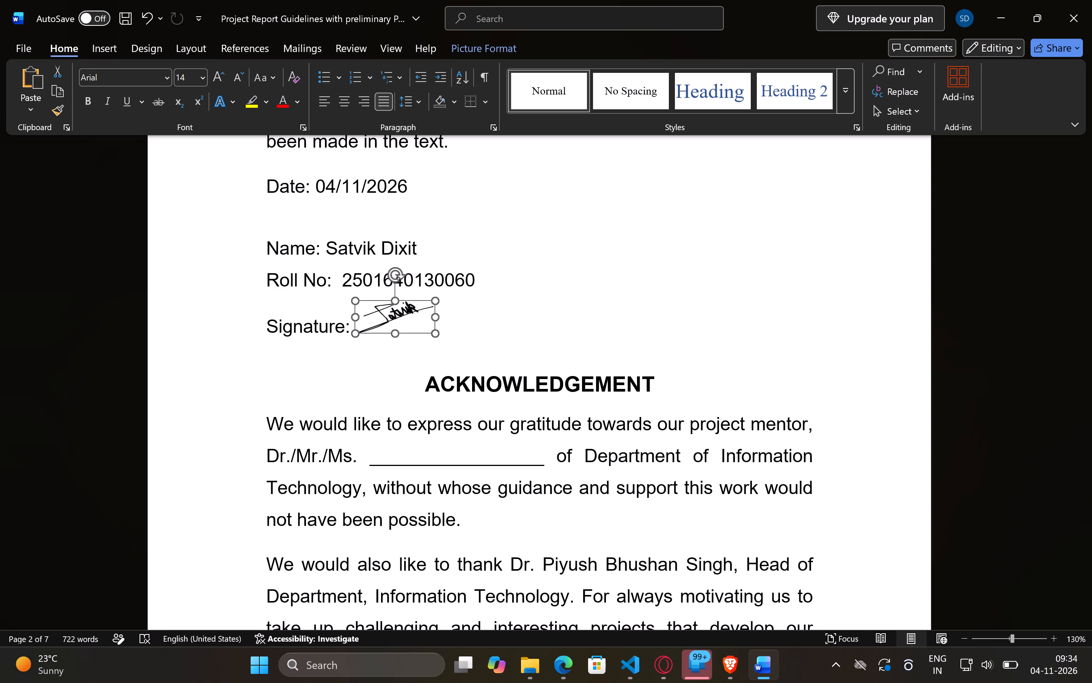
{"action": "left_click_drag", "start_coordinate": [502, 388], "coordinate": [519, 386]}
{"action": "left_click", "coordinate": [699, 369]}
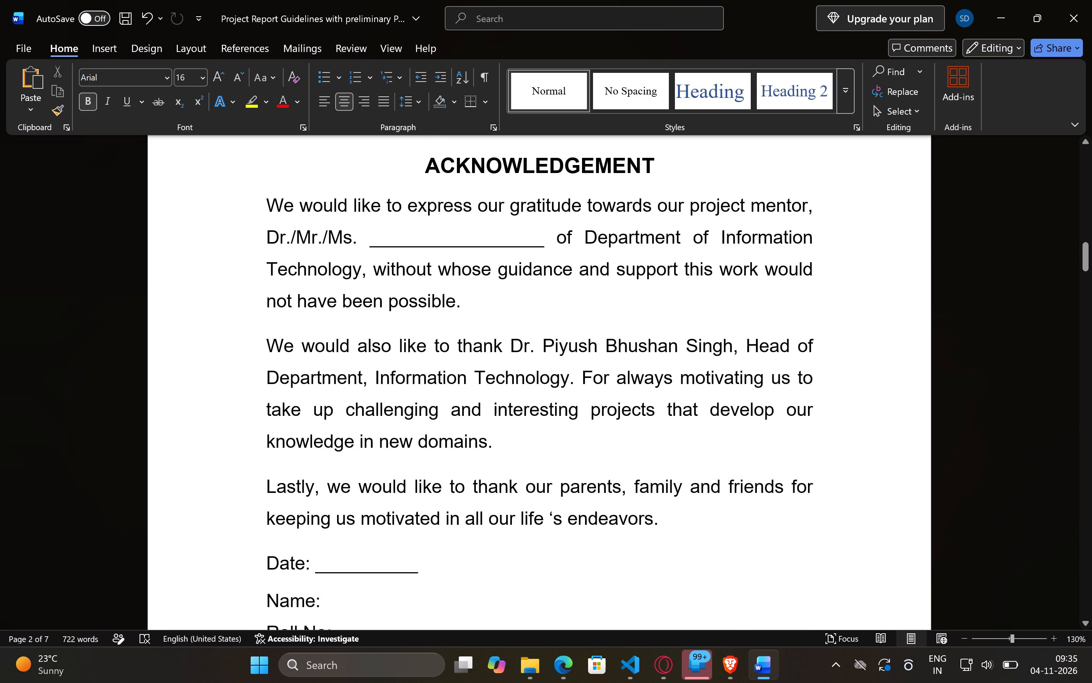
Replace the blank after Dr./Mr./Ms. in the Acknowledgement's first paragraph with the project mentor's full name.
{"action": "double_click", "coordinate": [543, 248]}
{"action": "left_click", "coordinate": [543, 248]}
{"action": "left_click", "coordinate": [543, 248]}
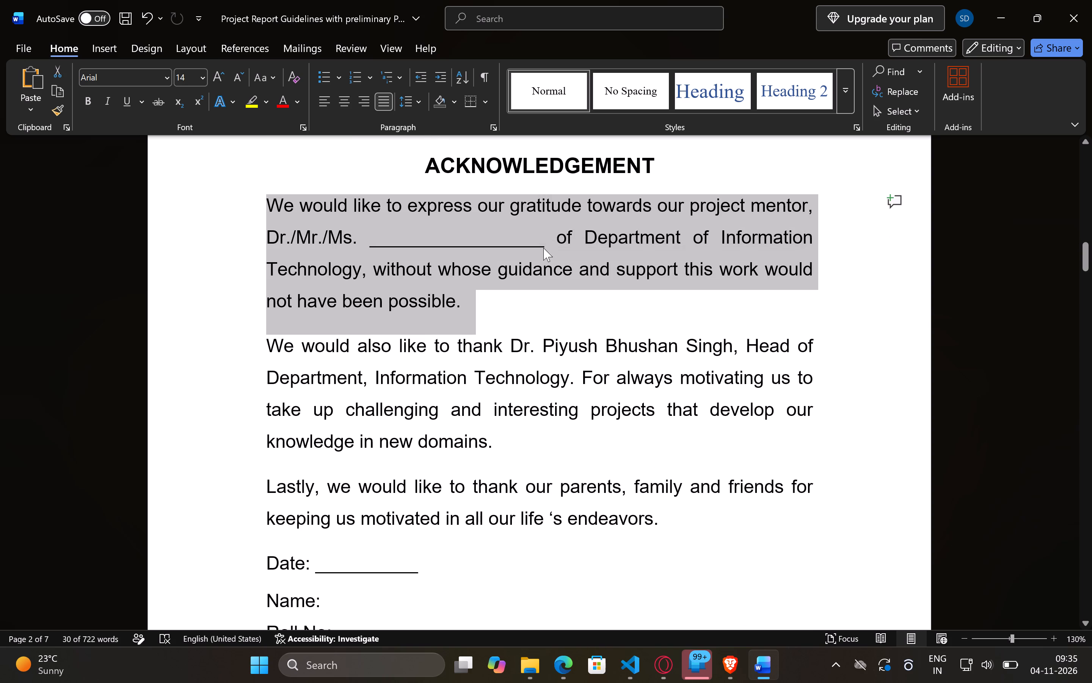
{"action": "double_click", "coordinate": [543, 248]}
{"action": "left_click", "coordinate": [543, 248]}
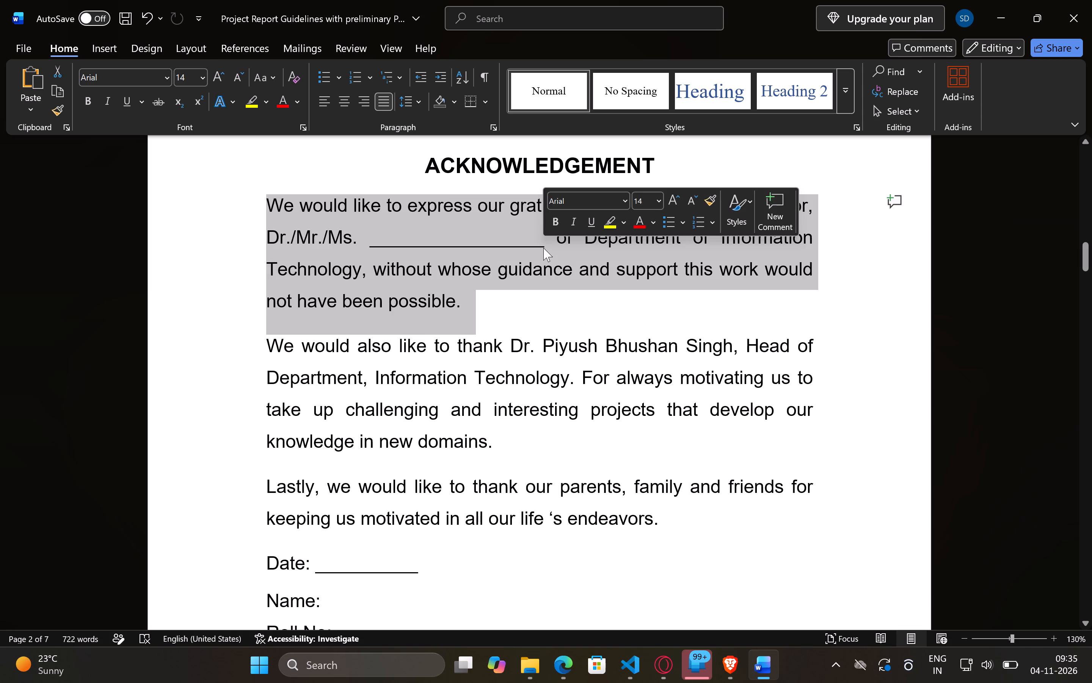
{"action": "triple_click", "coordinate": [543, 248]}
{"action": "double_click", "coordinate": [543, 248]}
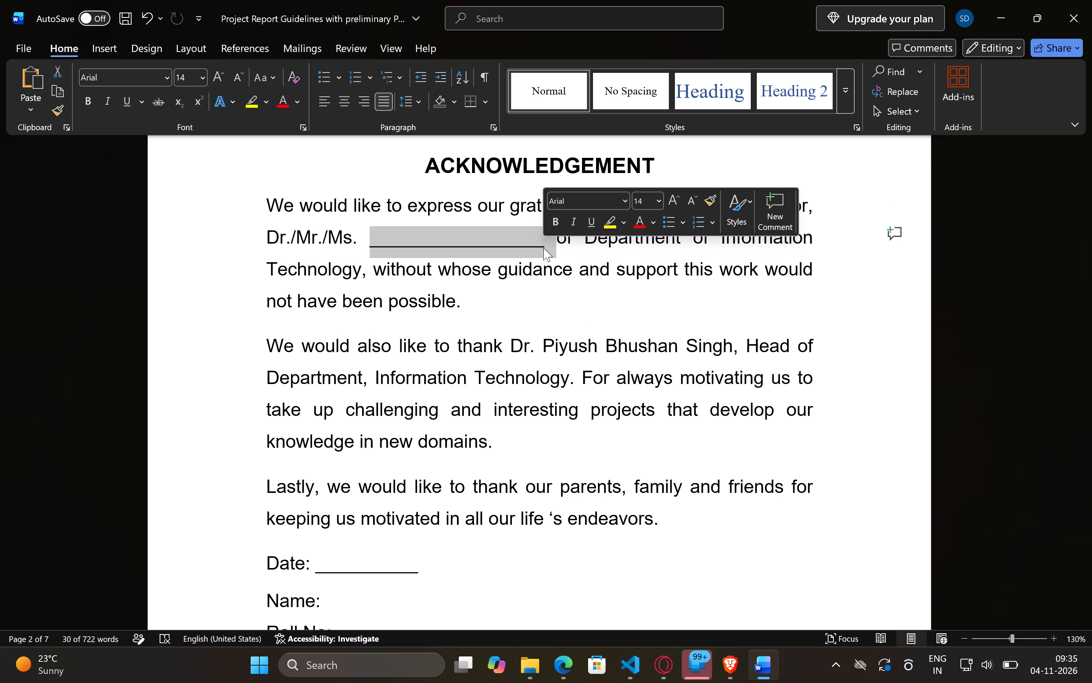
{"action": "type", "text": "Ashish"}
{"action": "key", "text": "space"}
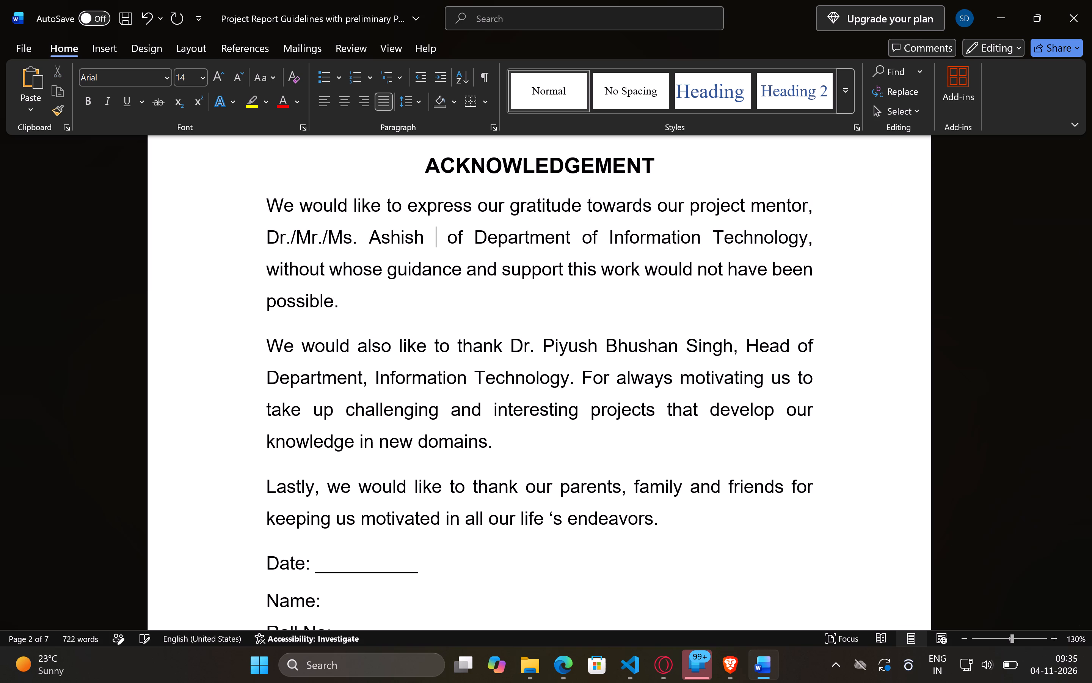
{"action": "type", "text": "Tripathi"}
{"action": "left_click", "coordinate": [447, 239]}
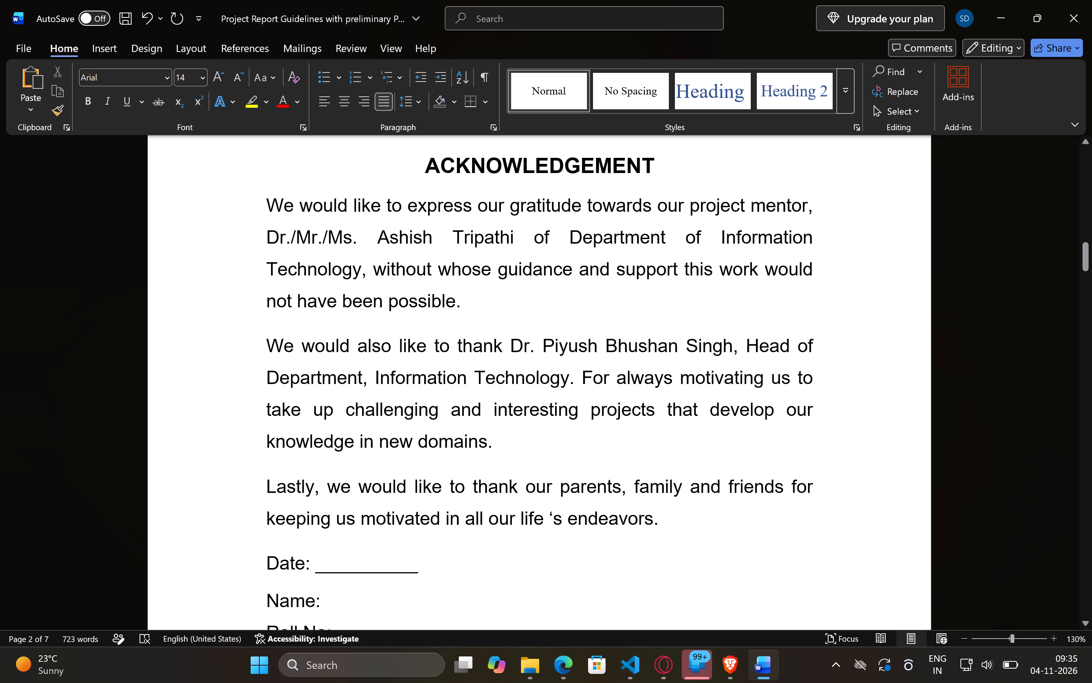
Replace the Date blank at the end of the Acknowledgement with 04/11/2026.
{"action": "scroll", "coordinate": [447, 239], "scroll_direction": "right", "scroll_amount": 1}
{"action": "scroll", "coordinate": [518, 426], "scroll_direction": "right", "scroll_amount": 1}
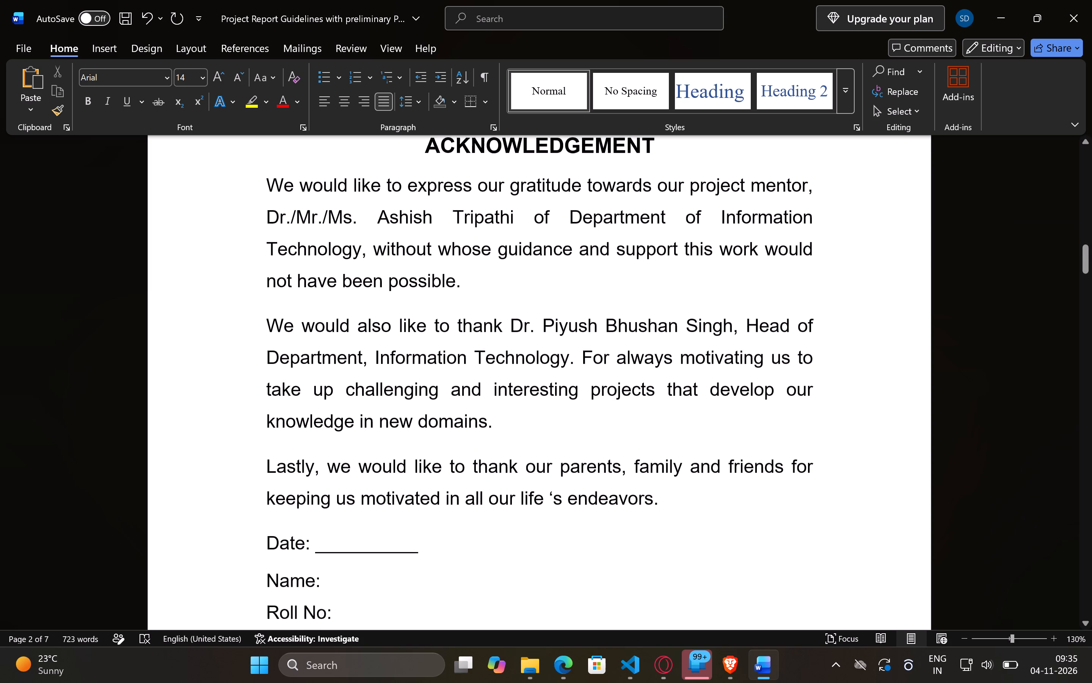
{"action": "scroll", "coordinate": [518, 426], "scroll_direction": "right", "scroll_amount": 1}
{"action": "double_click", "coordinate": [370, 419]}
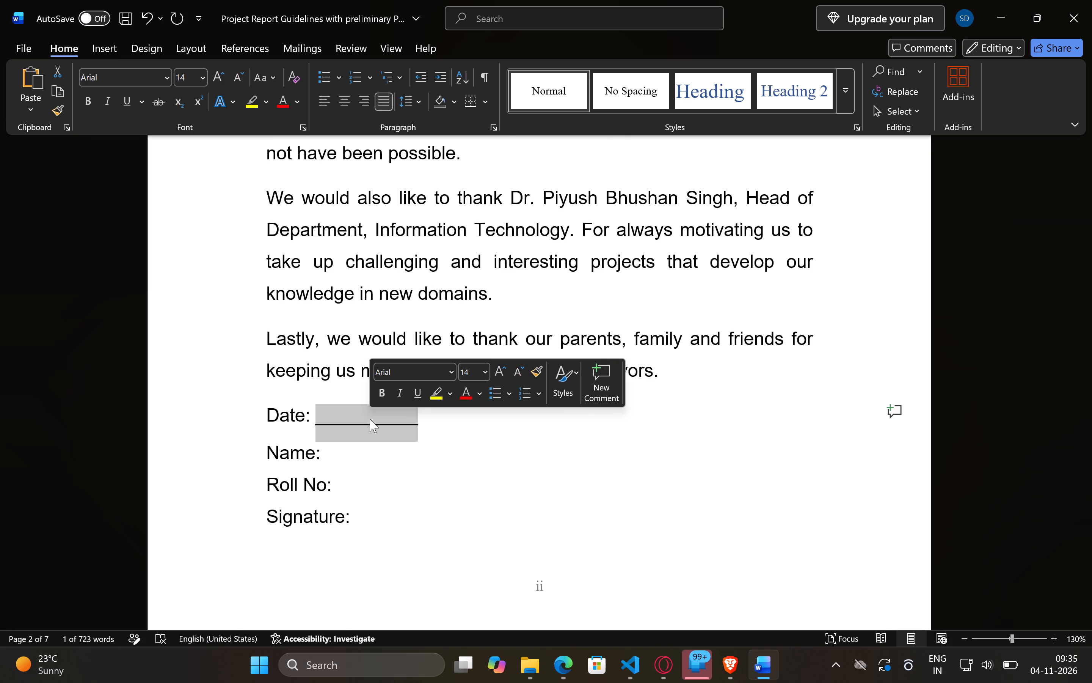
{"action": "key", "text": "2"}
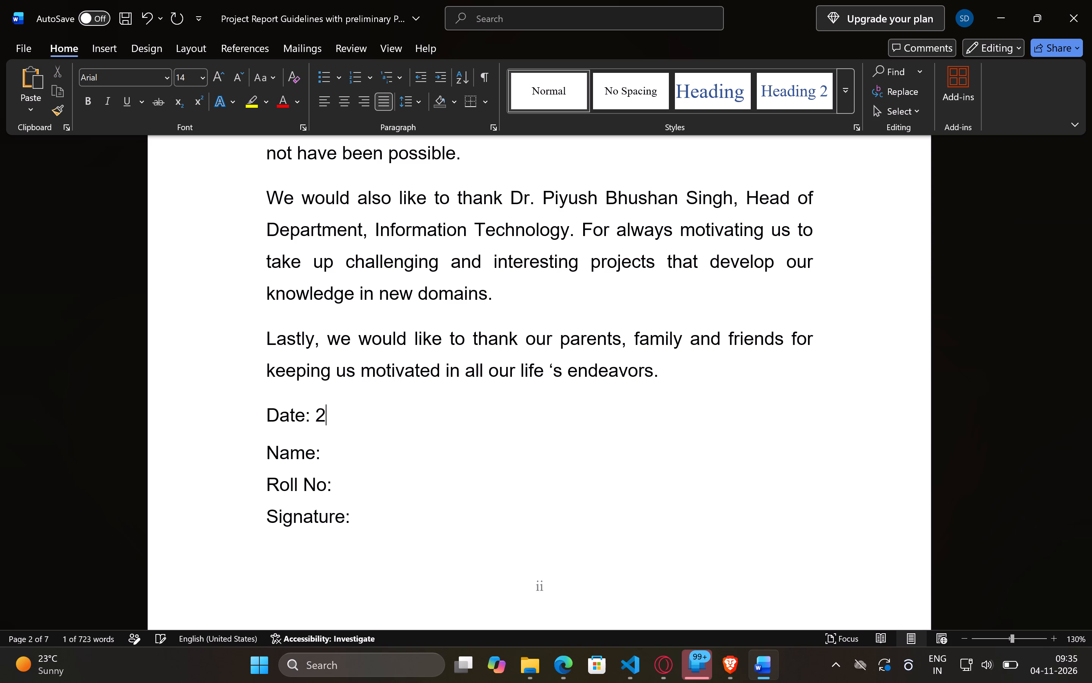
{"action": "key", "text": "BackSpace"}
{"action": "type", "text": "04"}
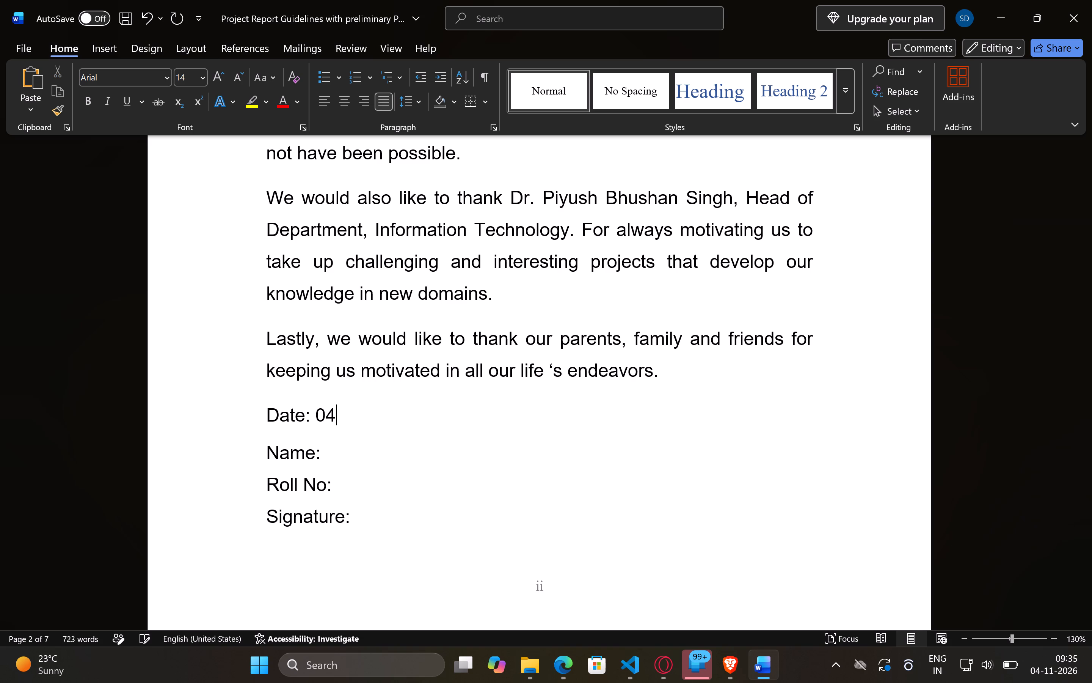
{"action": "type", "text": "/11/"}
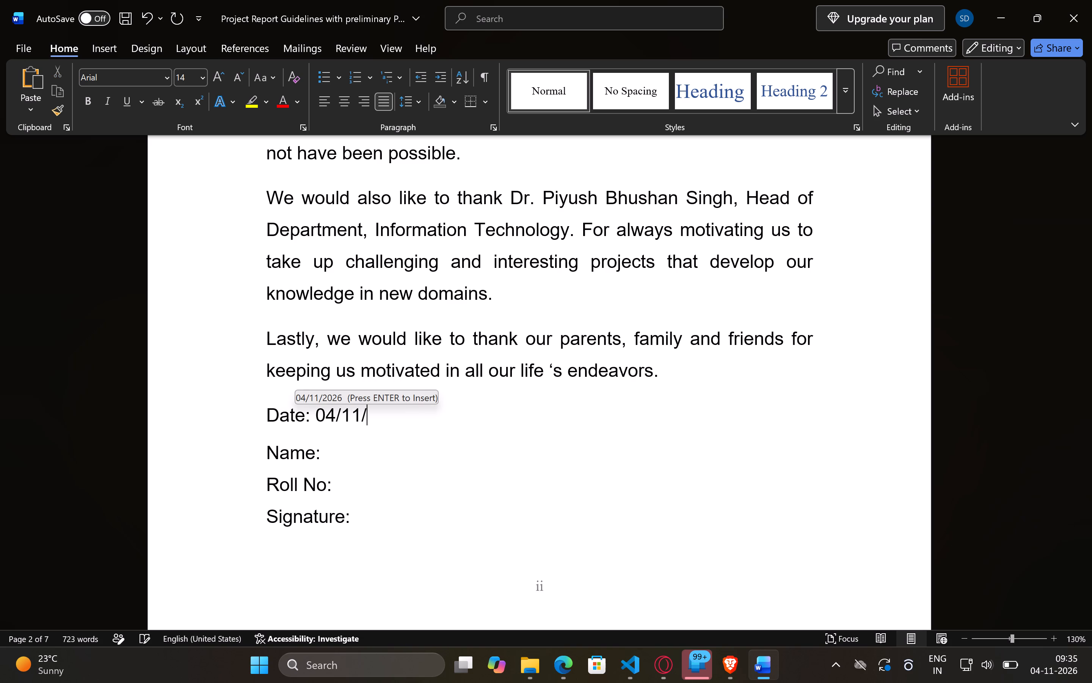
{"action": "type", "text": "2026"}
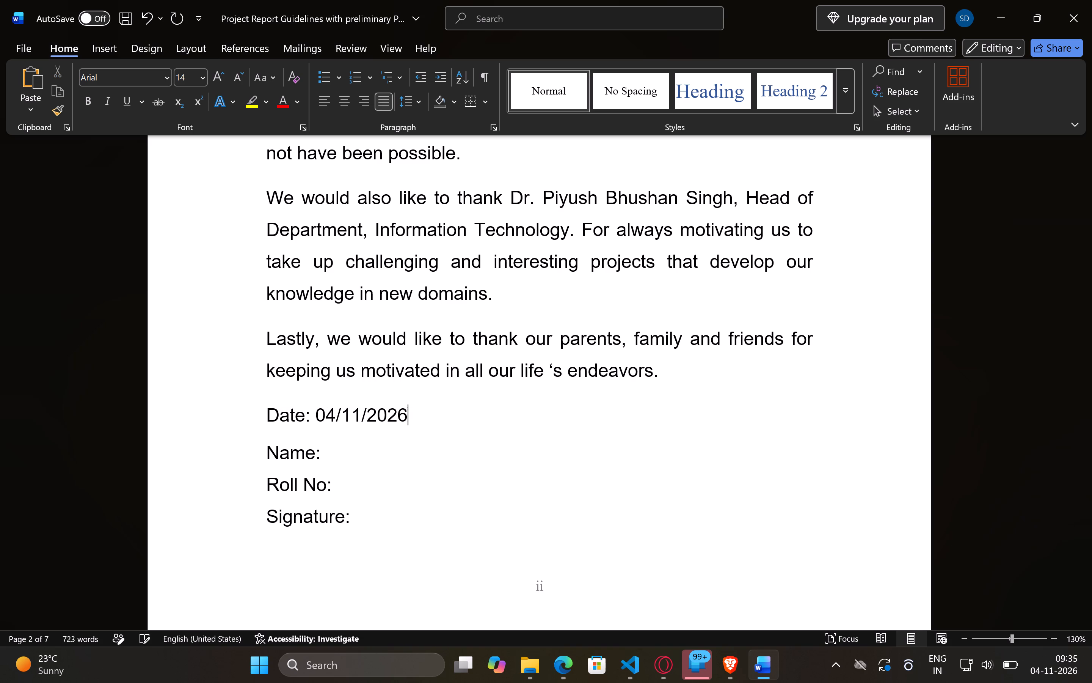
Copy the Declaration's completed Name, Roll No and Signature block and paste it over all the empty Name/Roll No/Signature blocks in the Acknowledgement.
{"action": "left_click", "coordinate": [353, 453]}
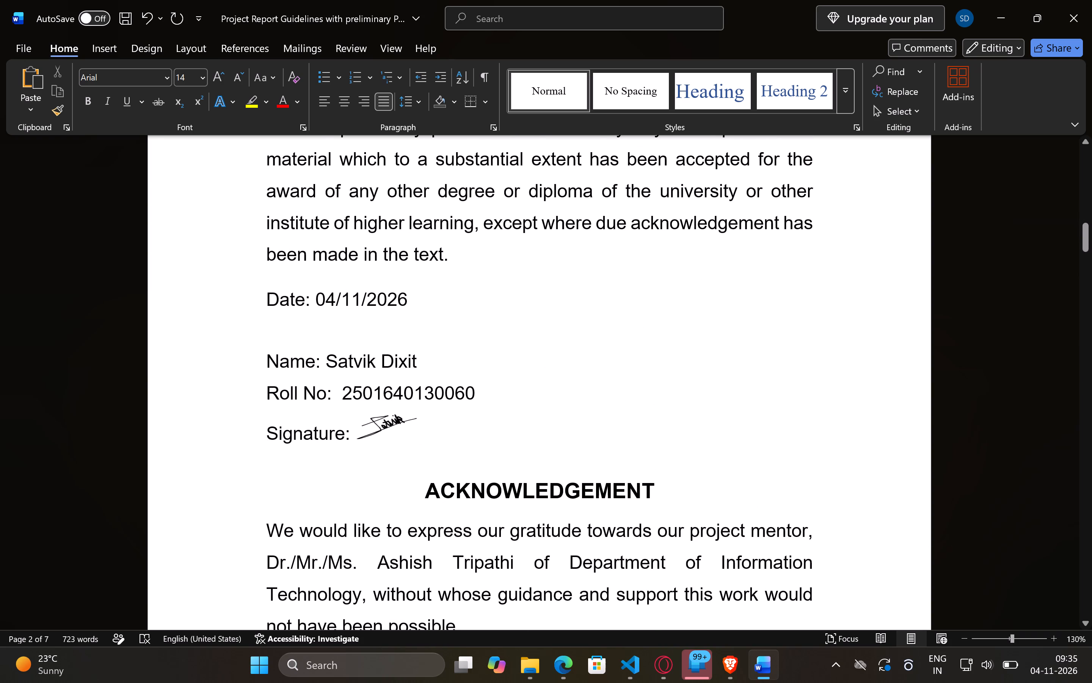
{"action": "left_click_drag", "start_coordinate": [258, 353], "coordinate": [442, 436]}
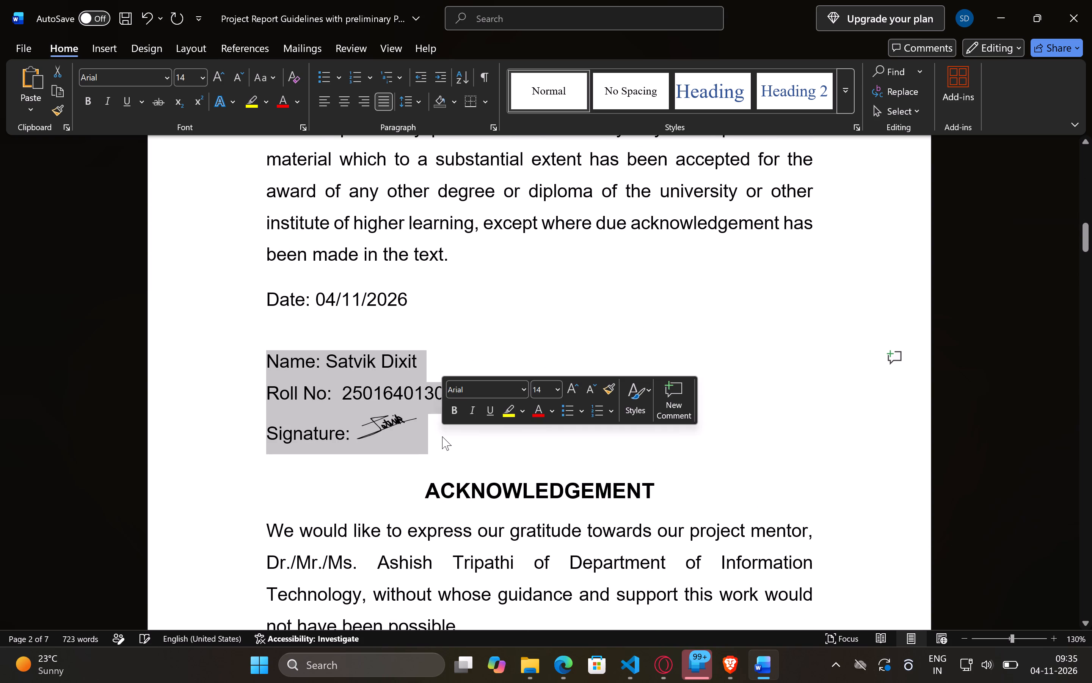
{"action": "key", "text": "ctrl+c"}
{"action": "scroll", "coordinate": [442, 436], "scroll_direction": "down", "scroll_amount": 1}
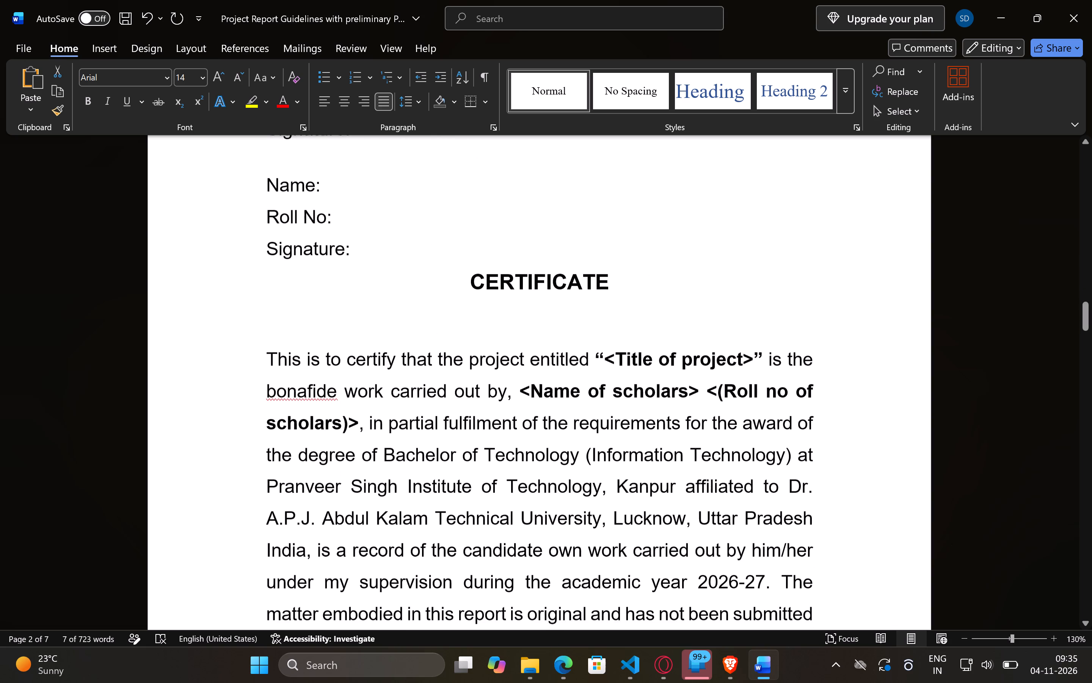
{"action": "scroll", "coordinate": [442, 436], "scroll_direction": "up", "scroll_amount": 2}
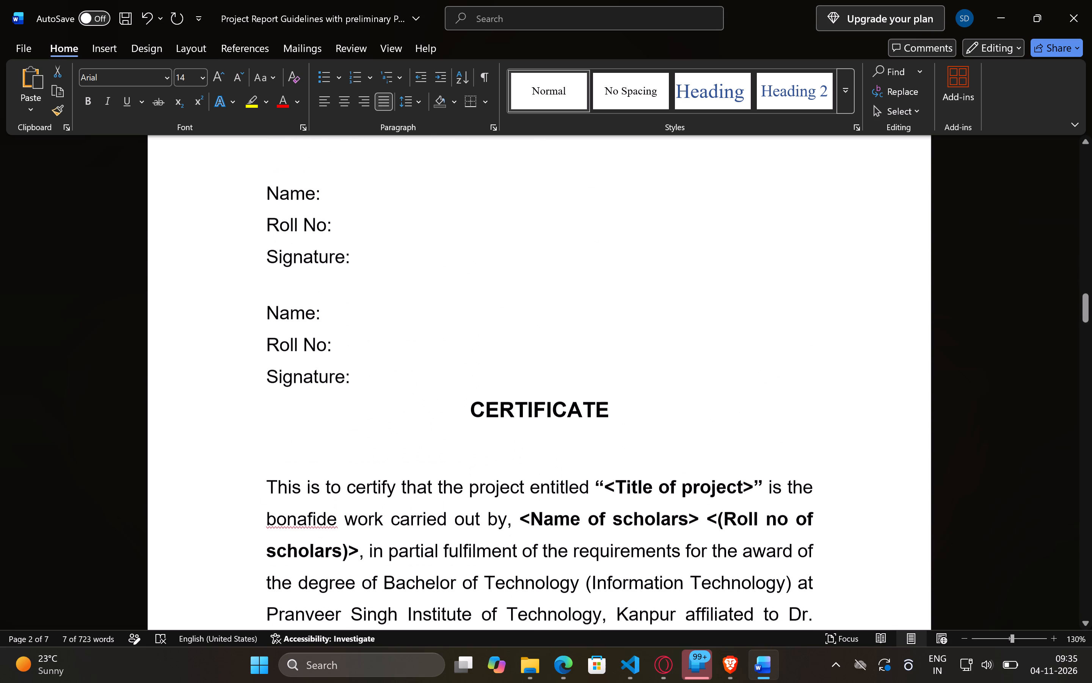
{"action": "scroll", "coordinate": [442, 436], "scroll_direction": "up", "scroll_amount": 1}
{"action": "left_click_drag", "start_coordinate": [385, 401], "coordinate": [203, 242]}
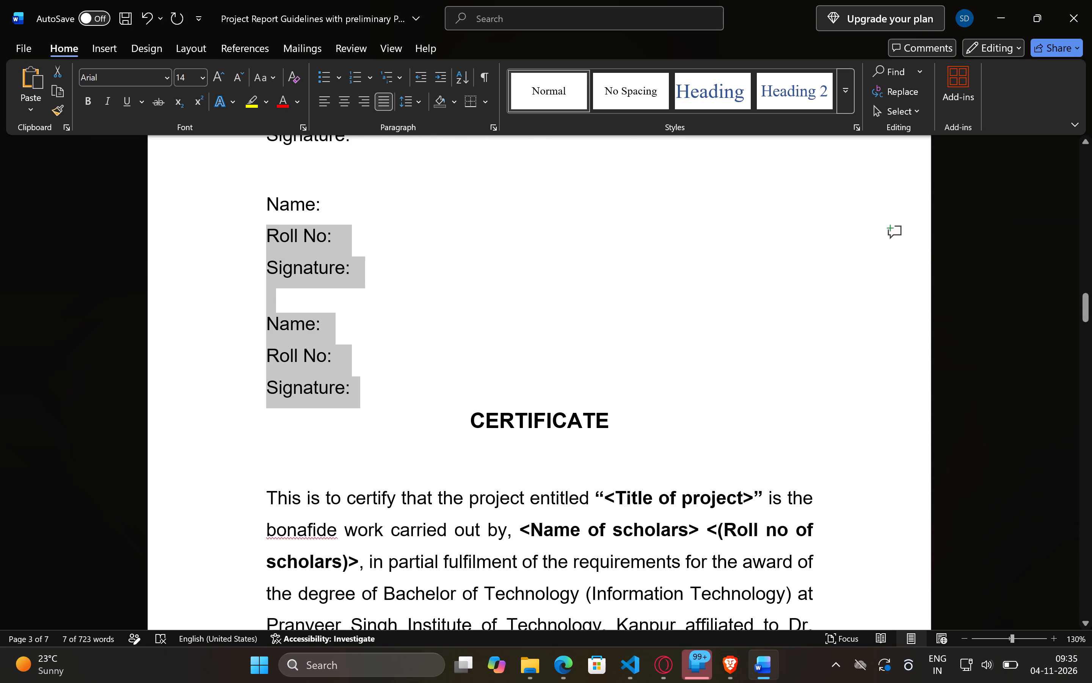
{"action": "left_click_drag", "start_coordinate": [203, 242], "coordinate": [234, 120]}
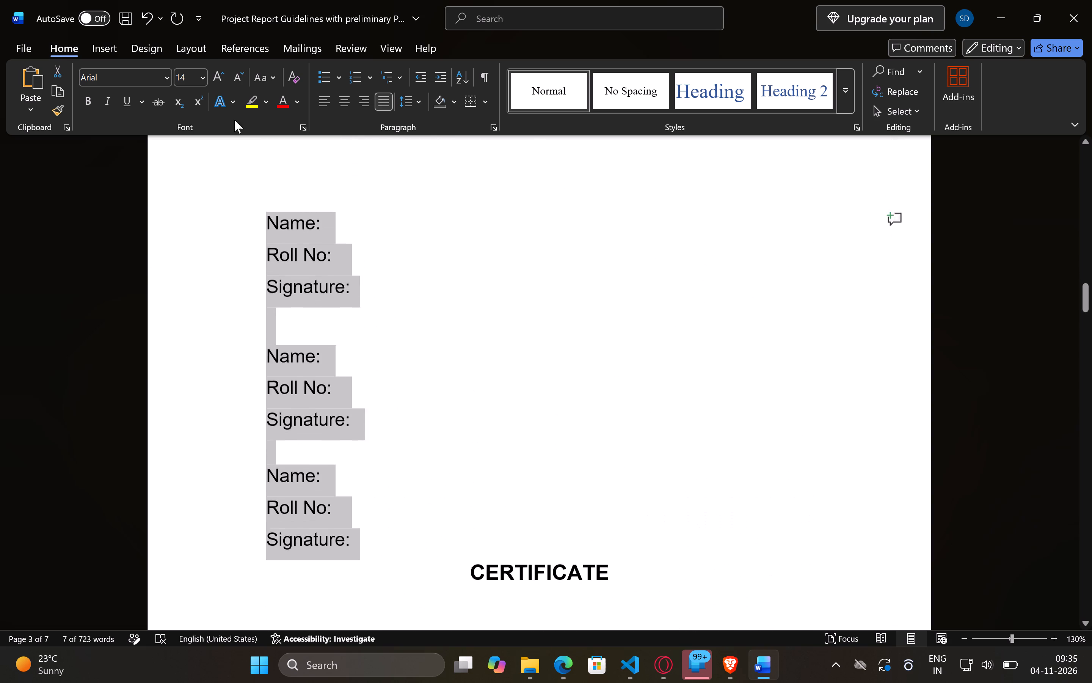
{"action": "left_click_drag", "start_coordinate": [234, 120], "coordinate": [223, 221]}
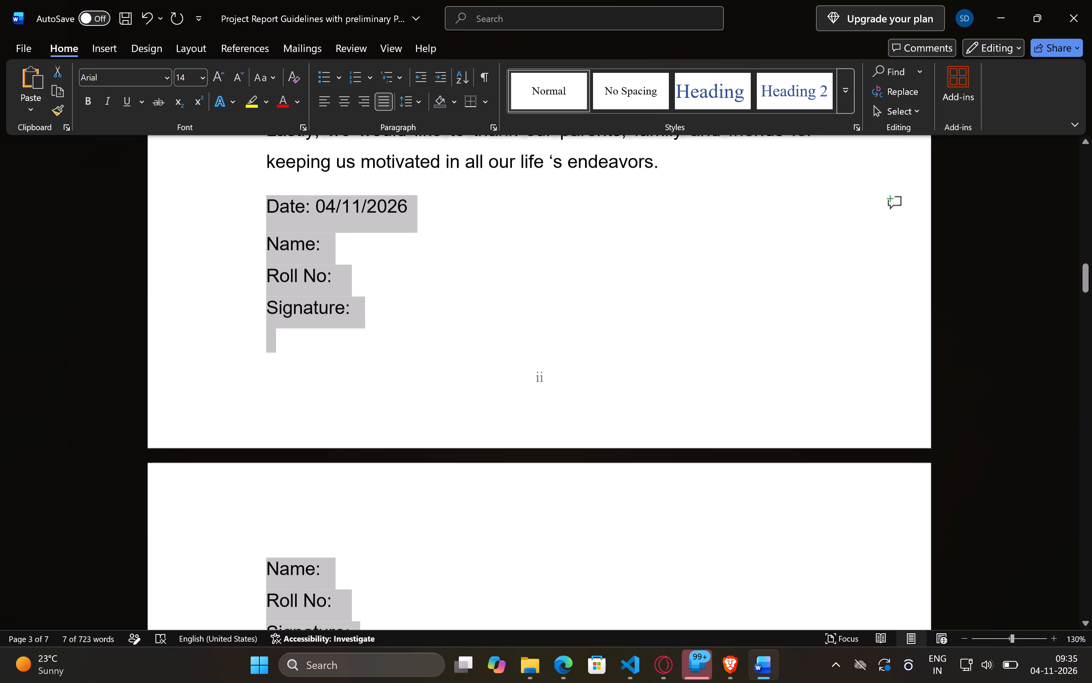
{"action": "left_click_drag", "start_coordinate": [223, 221], "coordinate": [230, 246]}
{"action": "key", "text": "ctrl+v"}
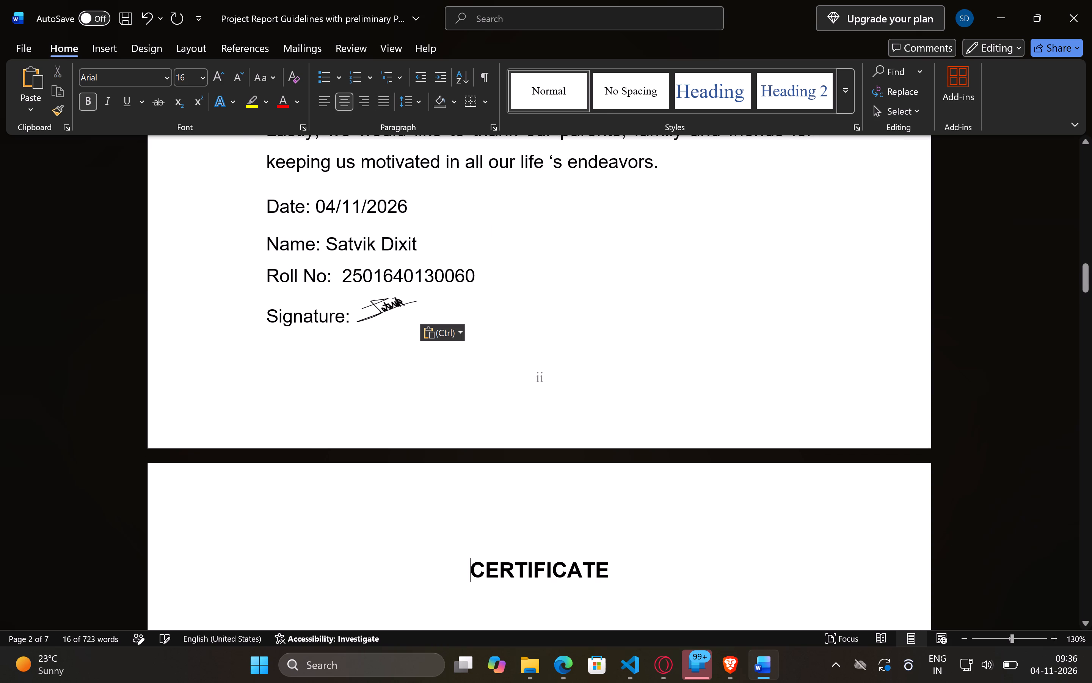
Replace the quoted <Title of project> placeholder in the Certificate's paragraph, including its quotation marks, with Alpha Niti.
{"action": "scroll", "coordinate": [526, 500], "scroll_direction": "down", "scroll_amount": 1}
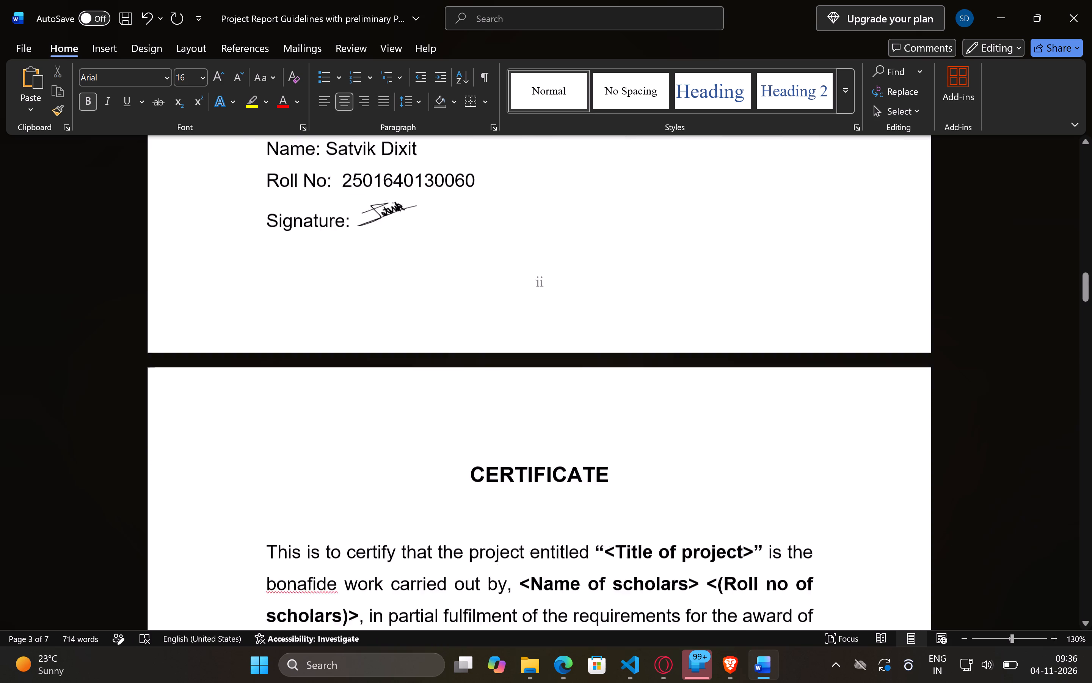
{"action": "scroll", "coordinate": [526, 500], "scroll_direction": "down", "scroll_amount": 3}
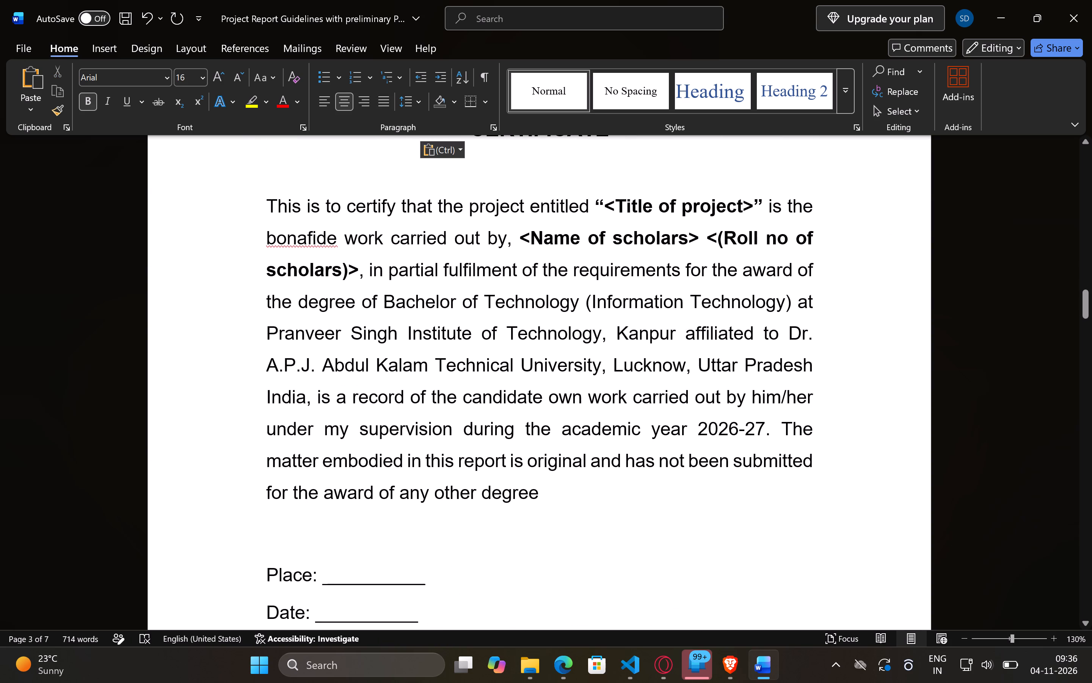
{"action": "double_click", "coordinate": [662, 201]}
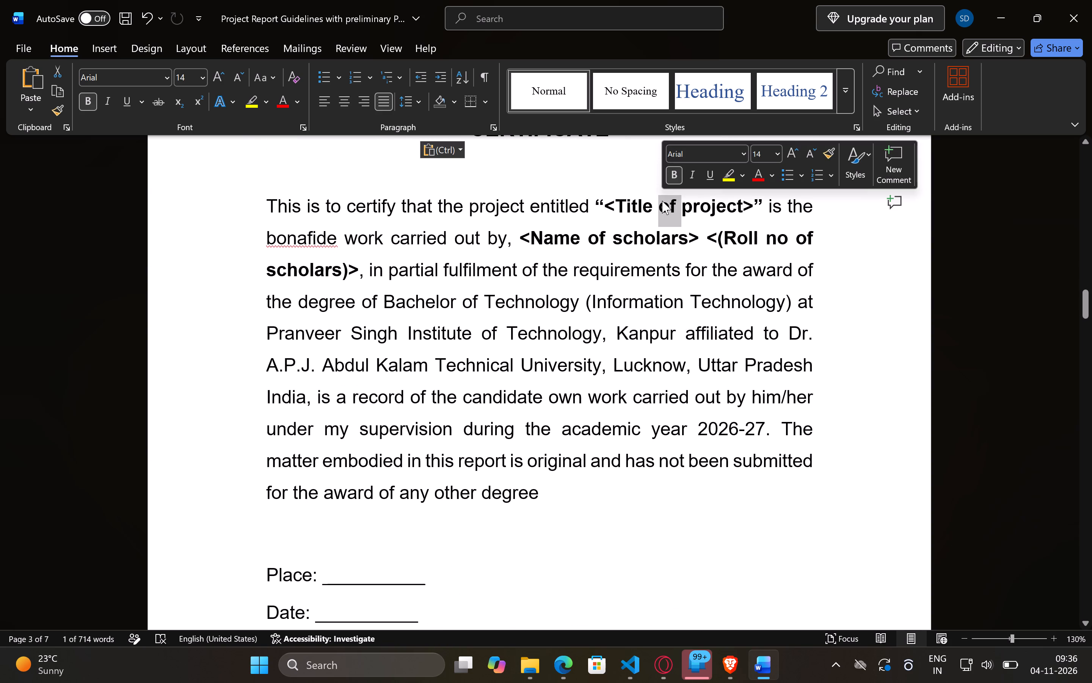
{"action": "left_click_drag", "start_coordinate": [603, 201], "coordinate": [643, 204]}
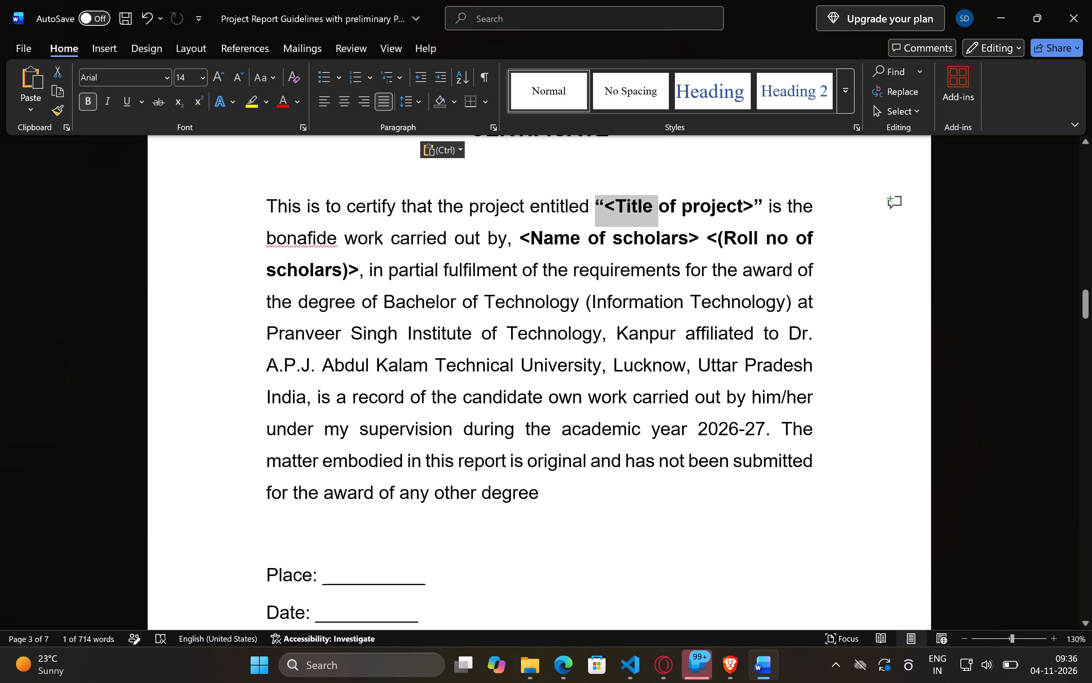
{"action": "left_click_drag", "start_coordinate": [643, 204], "coordinate": [759, 203]}
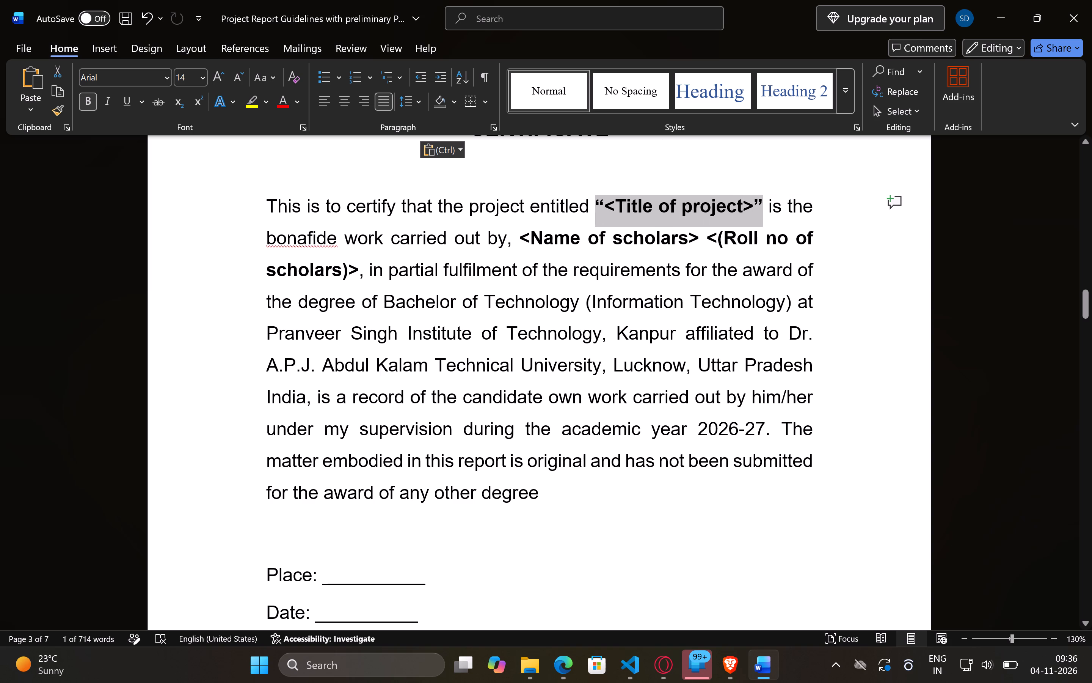
{"action": "left_click_drag", "start_coordinate": [759, 203], "coordinate": [759, 203]}
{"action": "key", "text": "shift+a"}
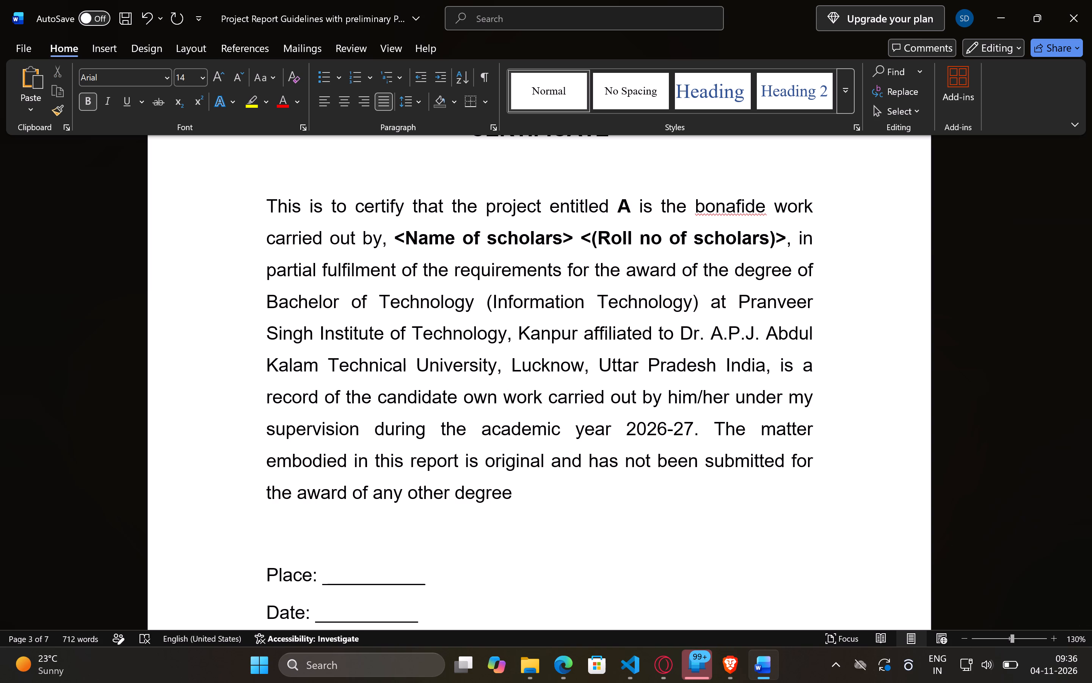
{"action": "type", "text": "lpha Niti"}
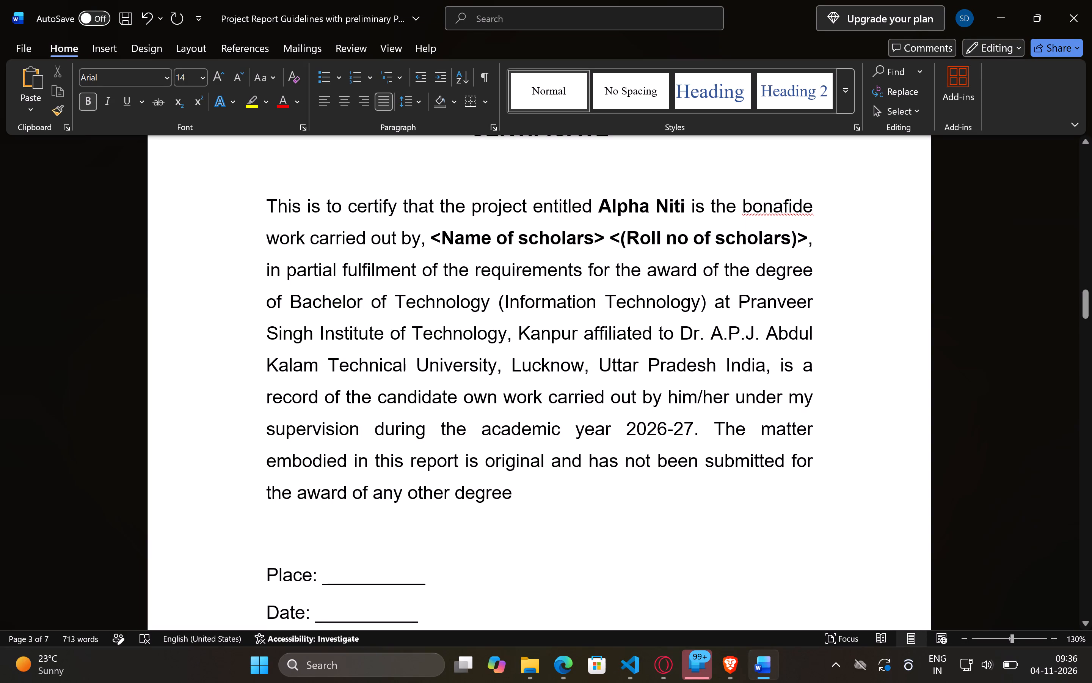
Replace the <Name of scholars> and <(Roll no of scholars)> placeholders in the Certificate with the student's full name and roll number.
{"action": "left_click_drag", "start_coordinate": [429, 238], "coordinate": [592, 228]}
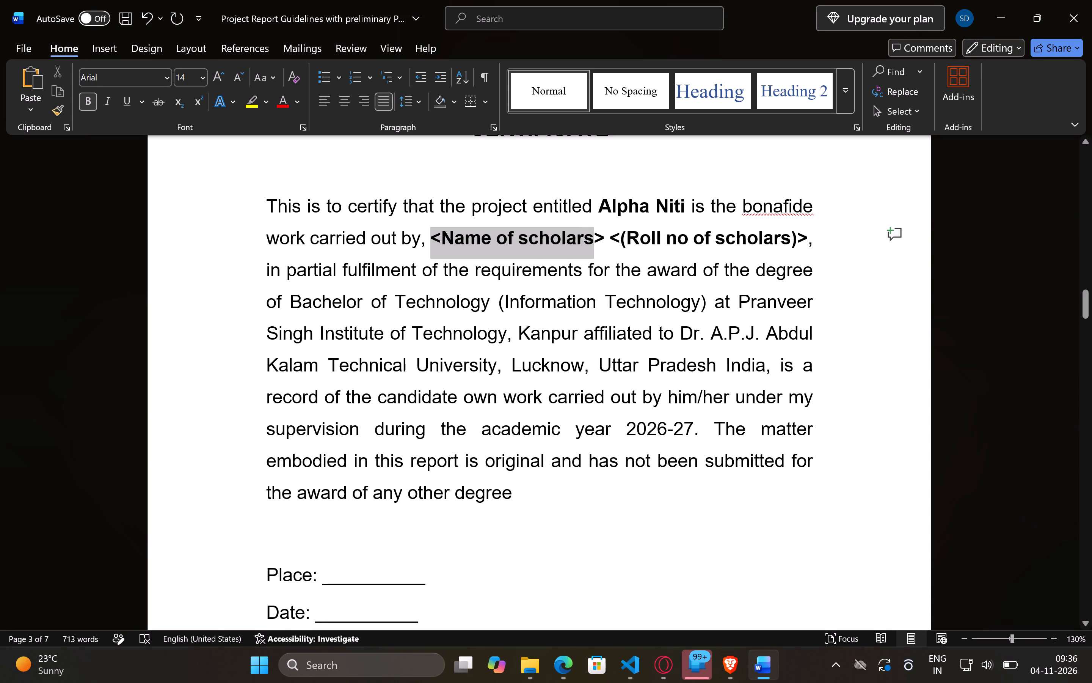
{"action": "left_click_drag", "start_coordinate": [592, 228], "coordinate": [805, 240]}
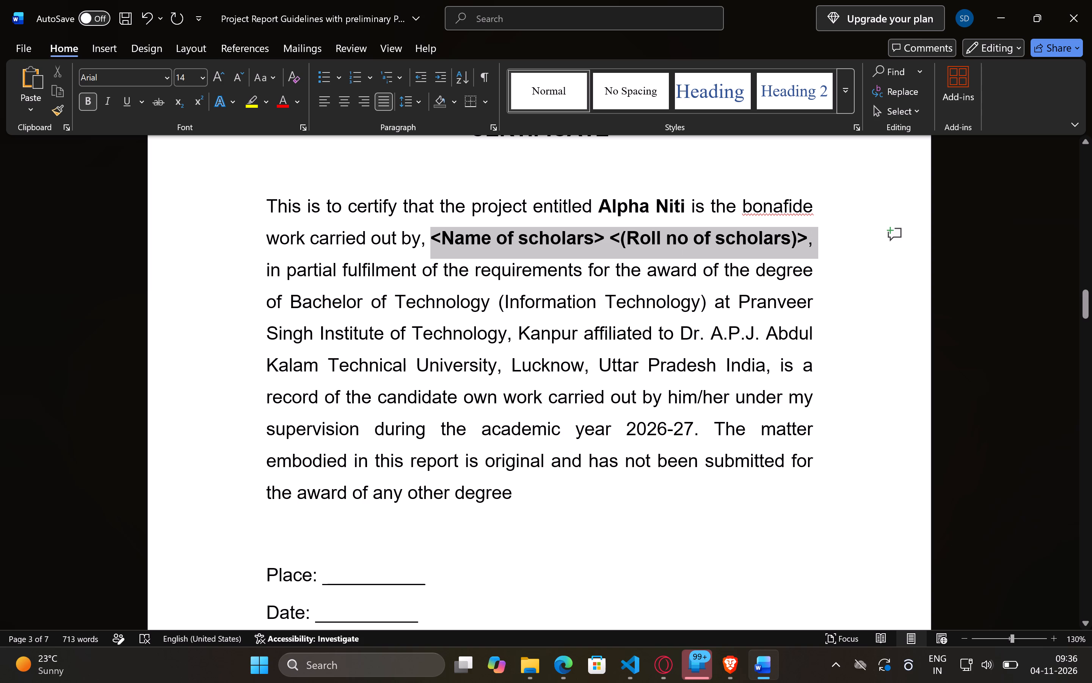
{"action": "left_click_drag", "start_coordinate": [805, 240], "coordinate": [804, 238]}
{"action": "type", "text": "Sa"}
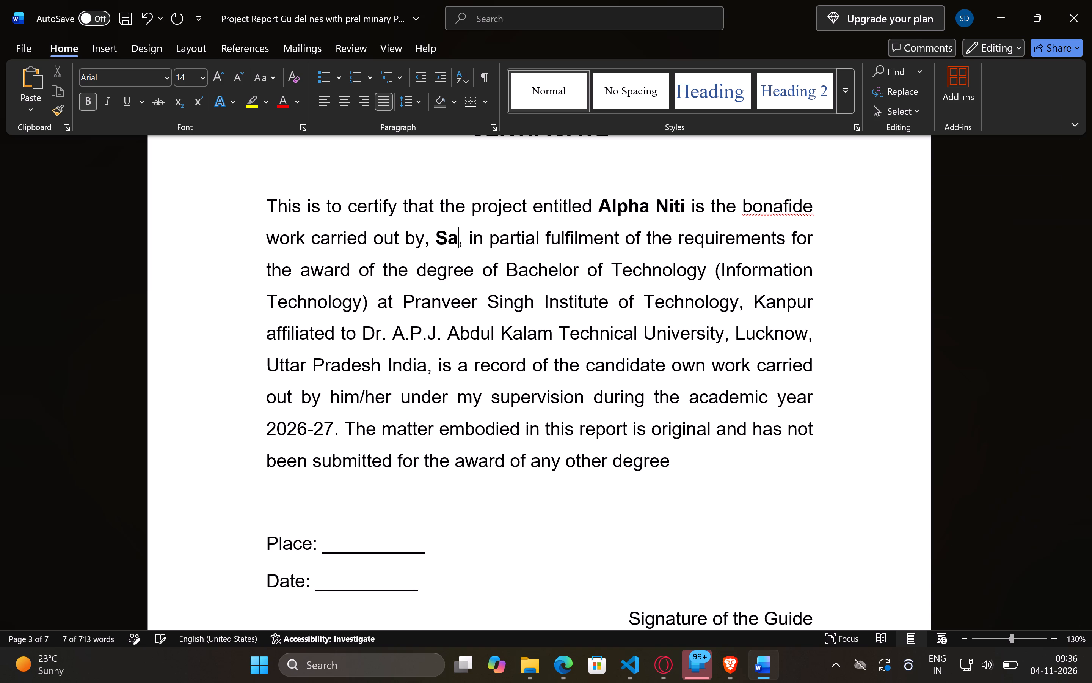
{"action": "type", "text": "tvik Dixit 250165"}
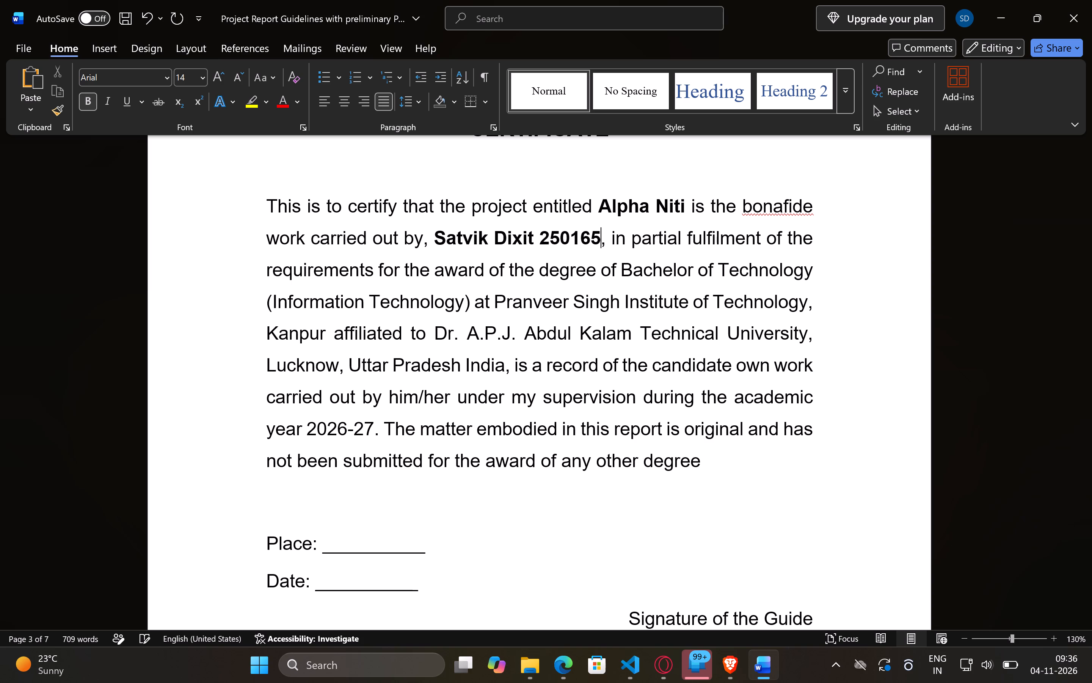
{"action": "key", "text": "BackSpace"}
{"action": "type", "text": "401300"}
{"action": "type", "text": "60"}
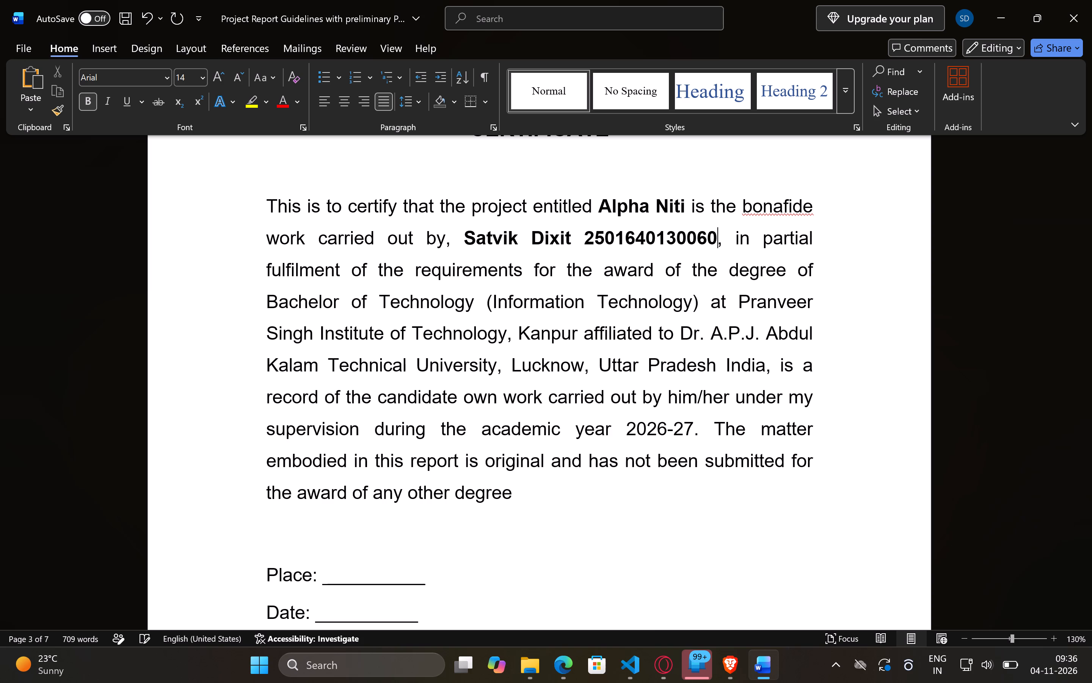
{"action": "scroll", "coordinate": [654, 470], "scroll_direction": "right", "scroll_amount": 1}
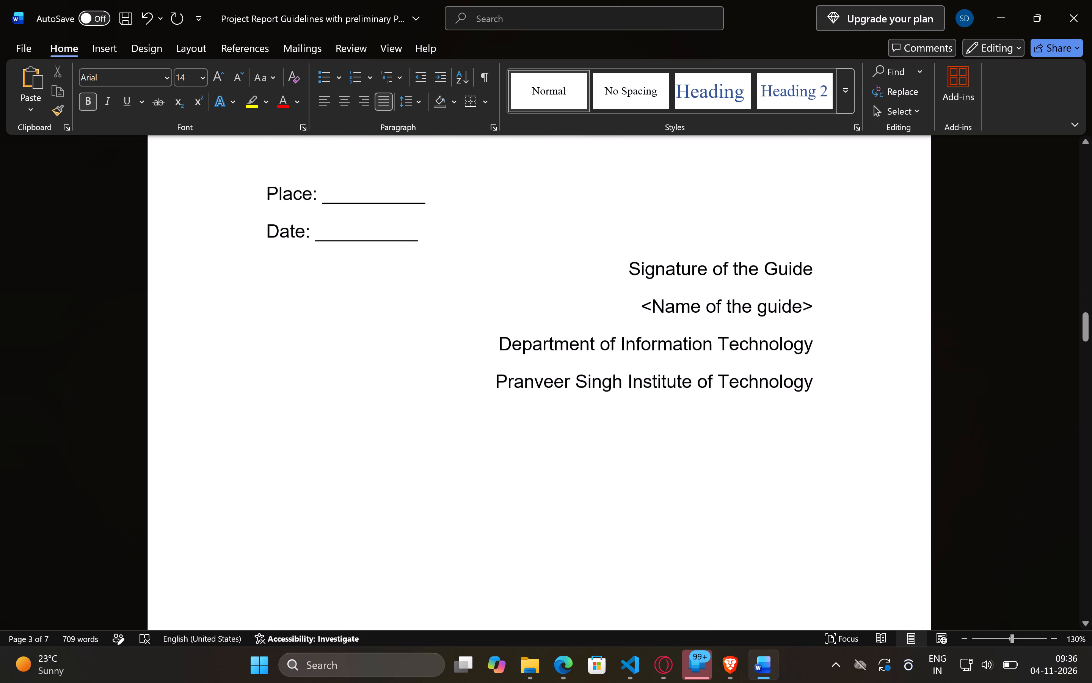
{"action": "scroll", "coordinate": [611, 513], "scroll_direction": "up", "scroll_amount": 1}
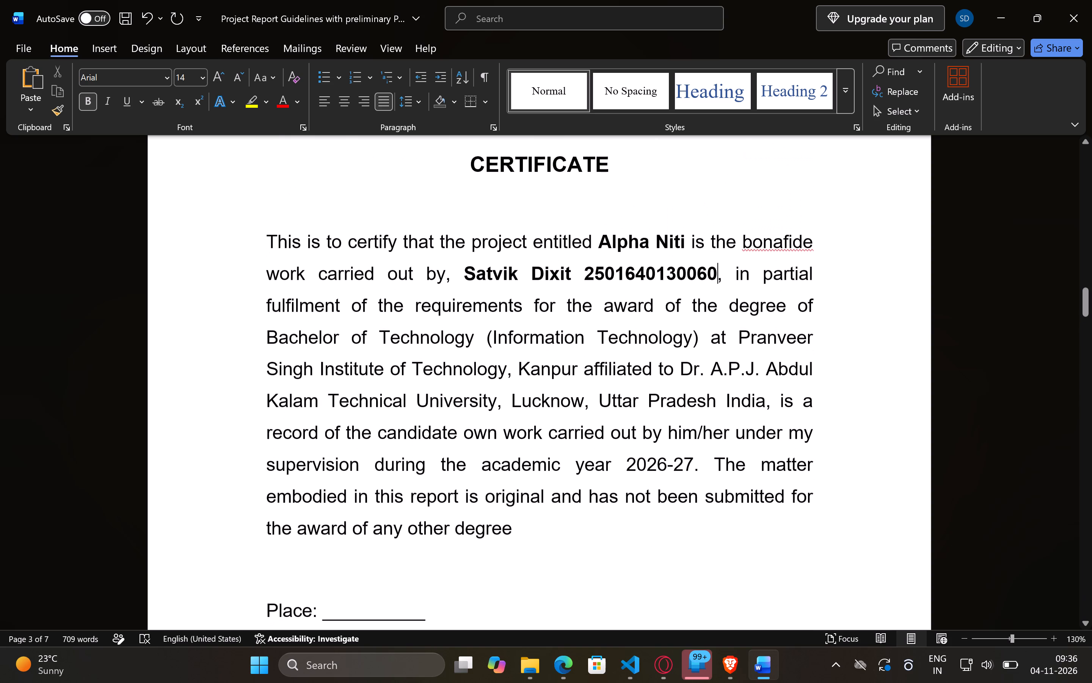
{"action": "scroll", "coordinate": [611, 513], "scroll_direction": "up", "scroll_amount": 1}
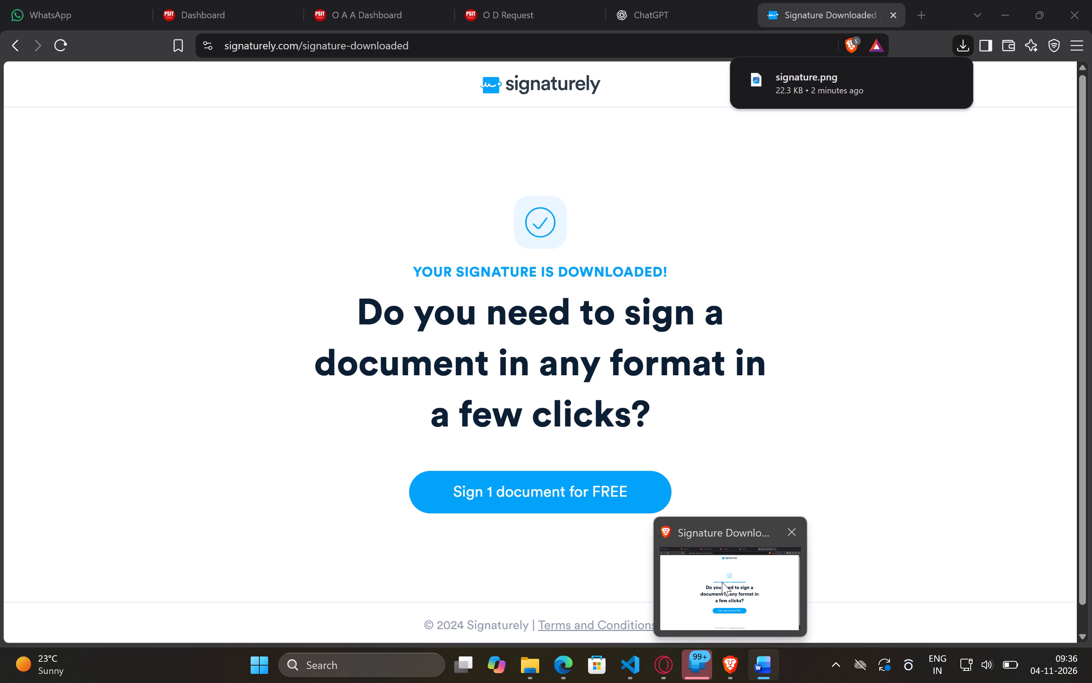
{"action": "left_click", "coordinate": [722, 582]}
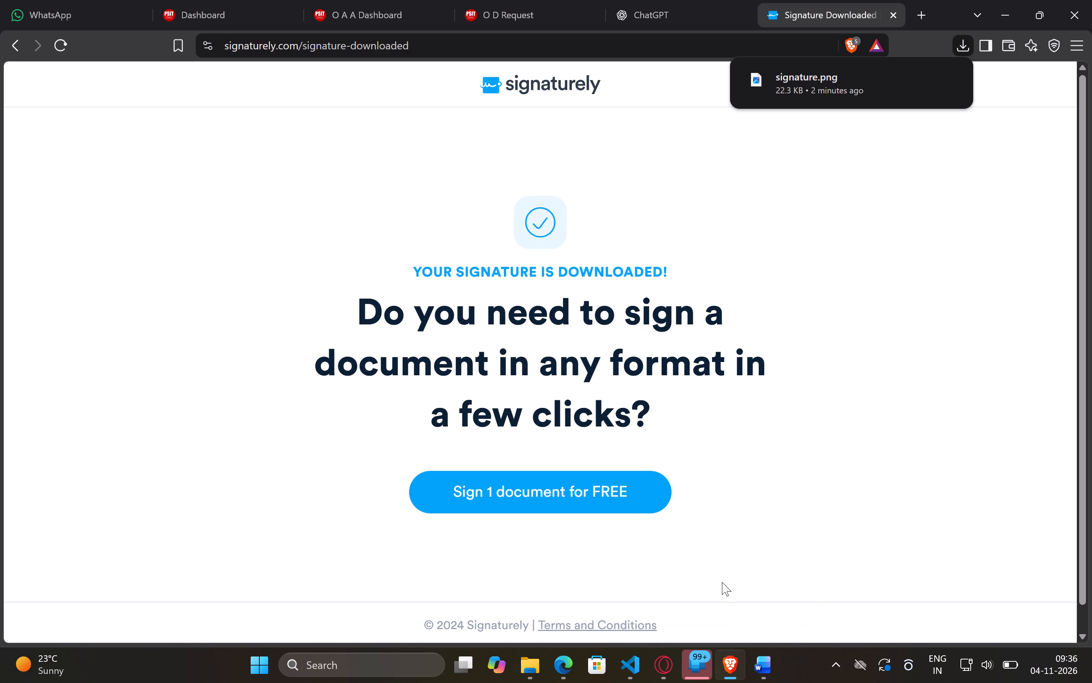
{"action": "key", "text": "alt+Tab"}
Replace the Place blank below the Certificate's paragraph with PSIT,Kanpur.
{"action": "scroll", "coordinate": [459, 582], "scroll_direction": "right", "scroll_amount": 1}
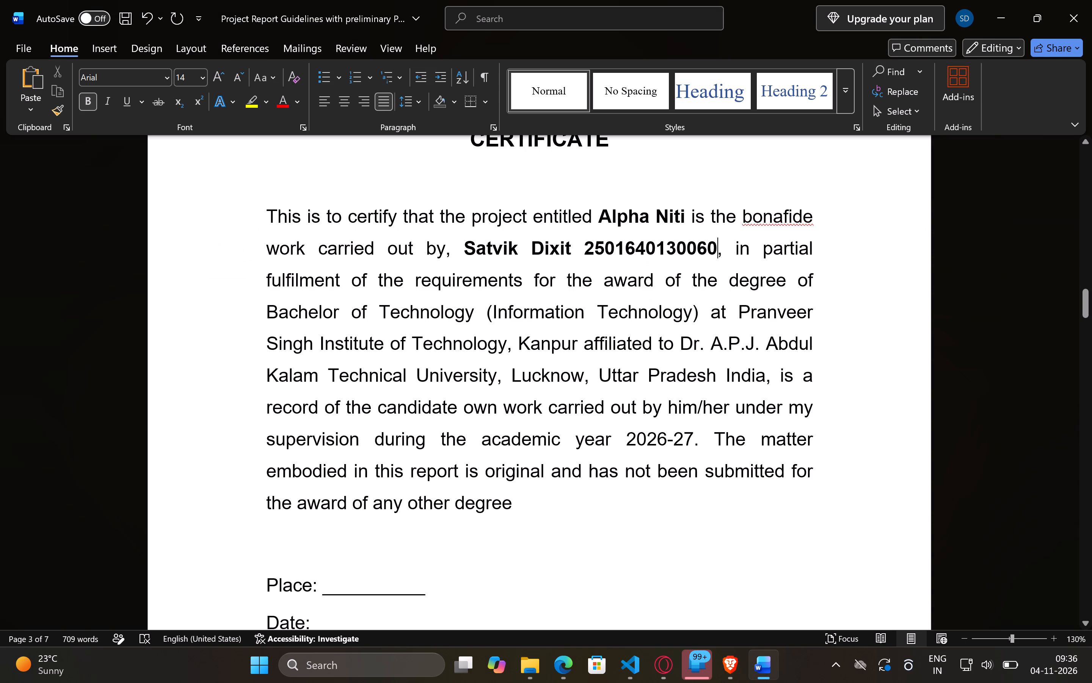
{"action": "scroll", "coordinate": [459, 582], "scroll_direction": "right", "scroll_amount": 1}
{"action": "scroll", "coordinate": [459, 582], "scroll_direction": "down", "scroll_amount": 1}
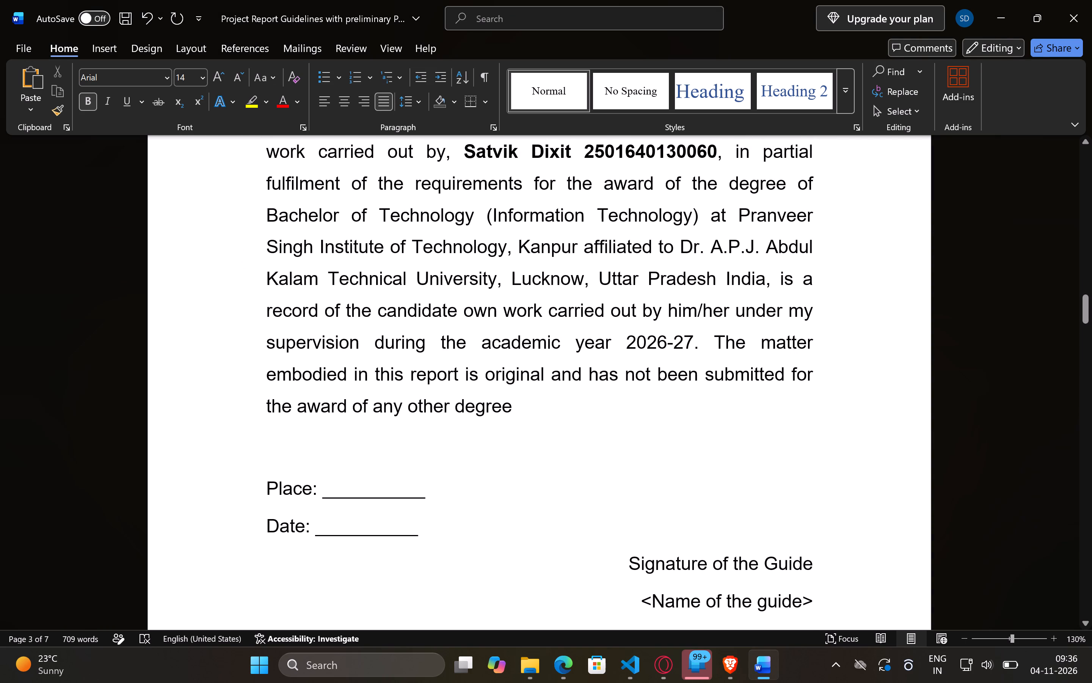
{"action": "double_click", "coordinate": [352, 485]}
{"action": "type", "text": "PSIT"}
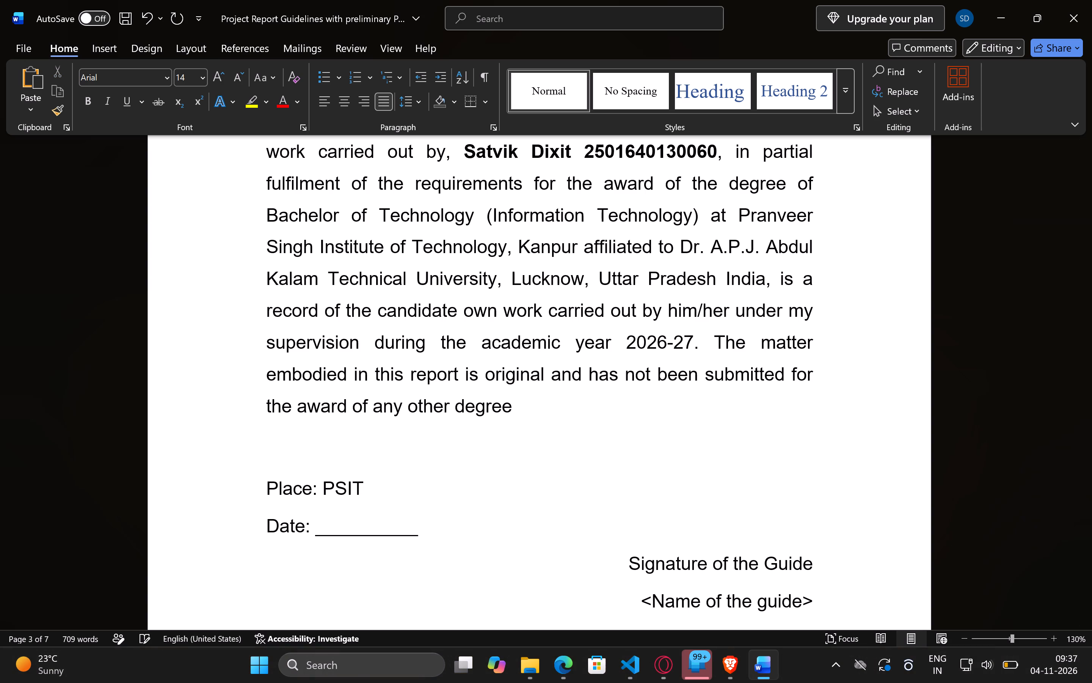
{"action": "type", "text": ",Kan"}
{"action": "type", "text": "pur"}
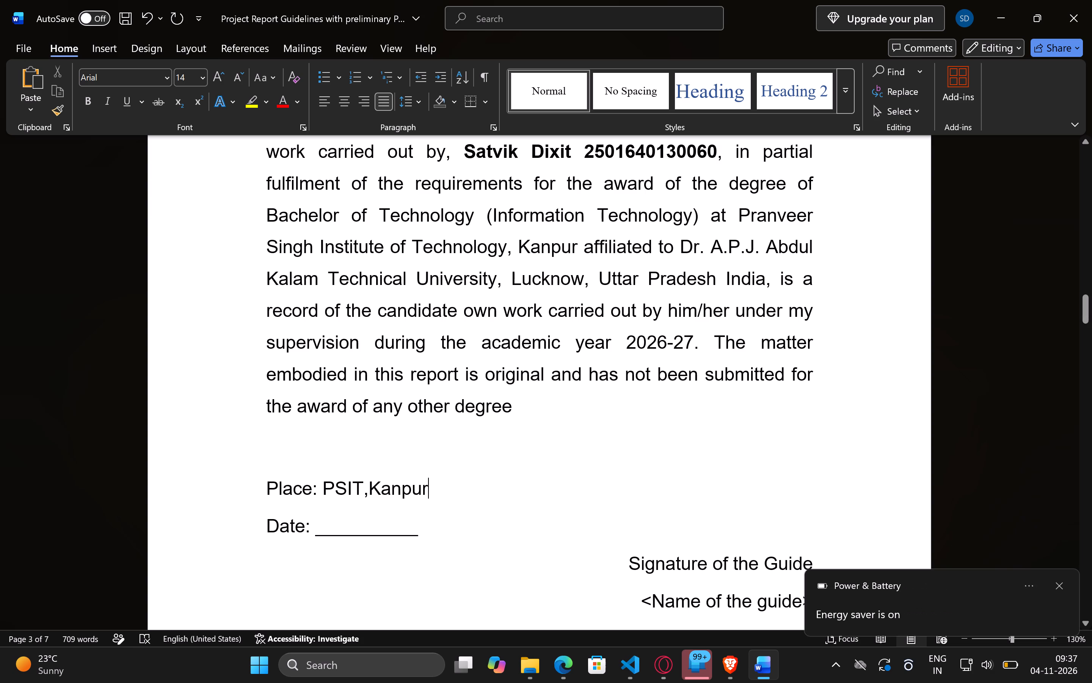
Replace the Certificate's Date blank with 04-11-2026.
{"action": "double_click", "coordinate": [358, 531]}
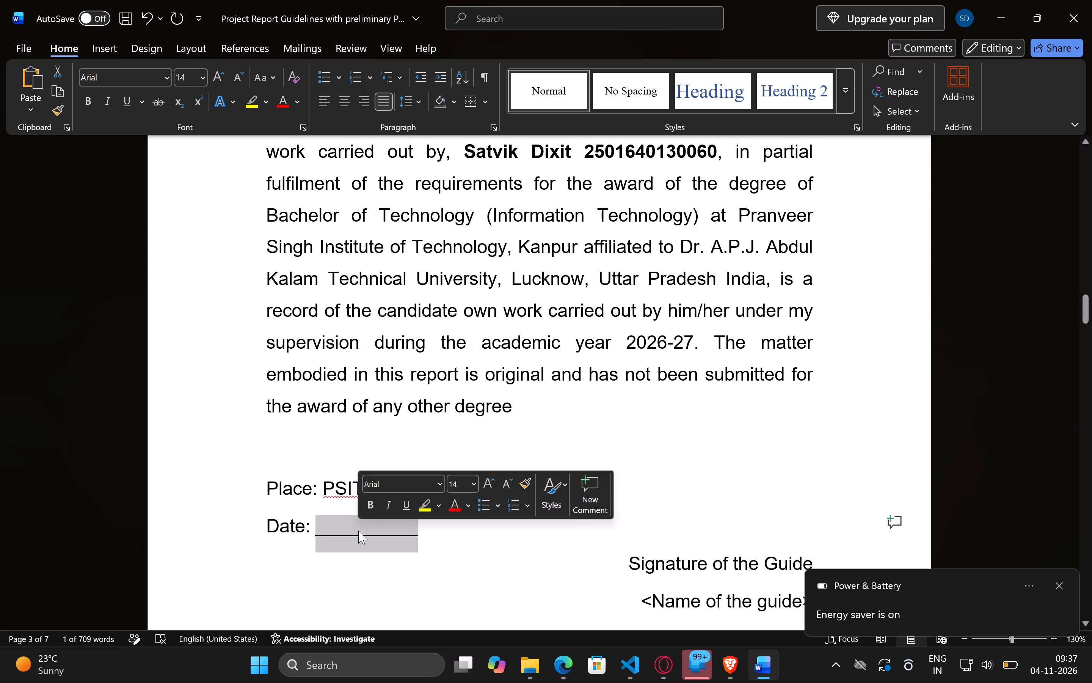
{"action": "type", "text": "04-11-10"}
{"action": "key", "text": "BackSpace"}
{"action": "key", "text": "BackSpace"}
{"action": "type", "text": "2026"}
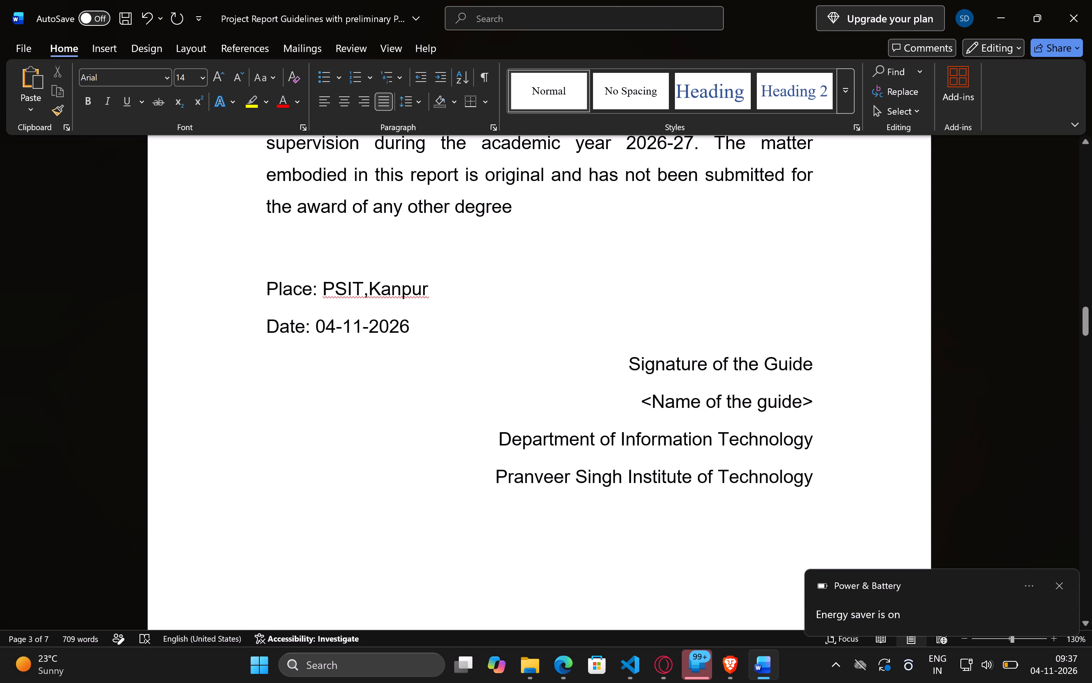
Replace the <Name of the guide> placeholder under Signature of the Guide in the Certificate with the project guide's full name.
{"action": "double_click", "coordinate": [748, 392]}
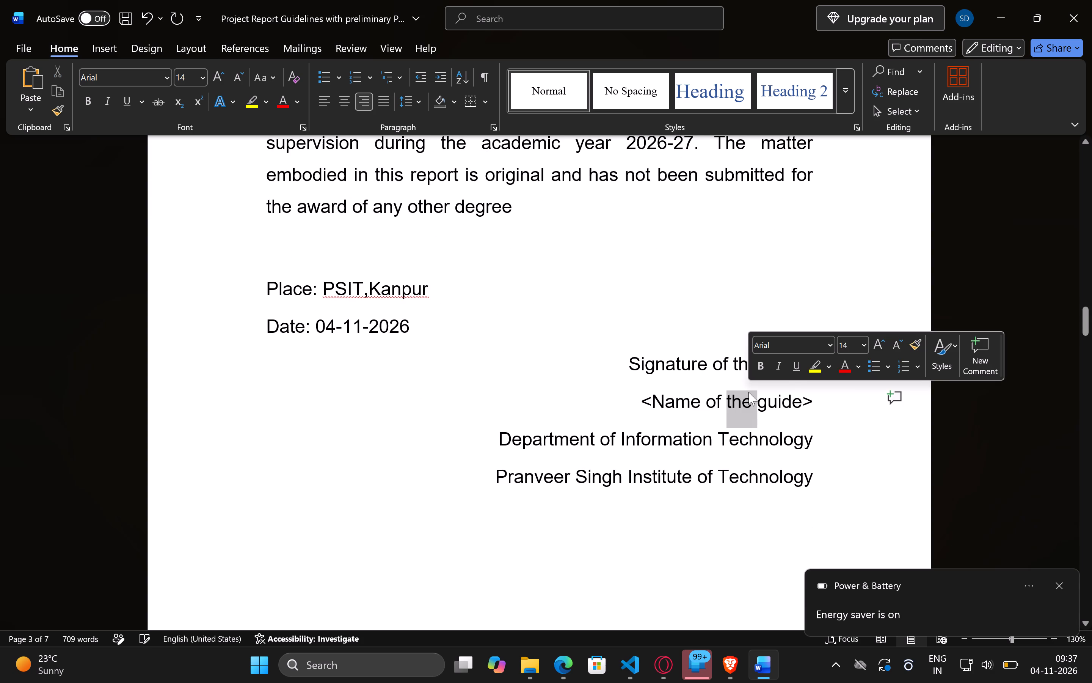
{"action": "left_click", "coordinate": [854, 415]}
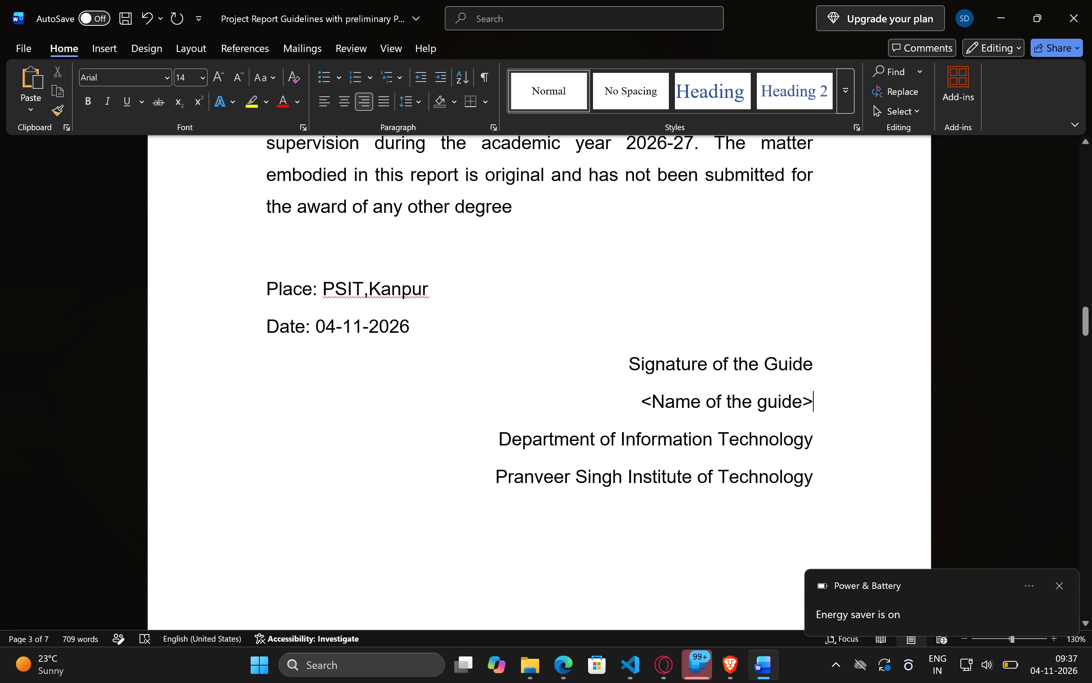
{"action": "scroll", "coordinate": [854, 415], "scroll_direction": "right", "scroll_amount": 1}
{"action": "triple_click", "coordinate": [783, 403]}
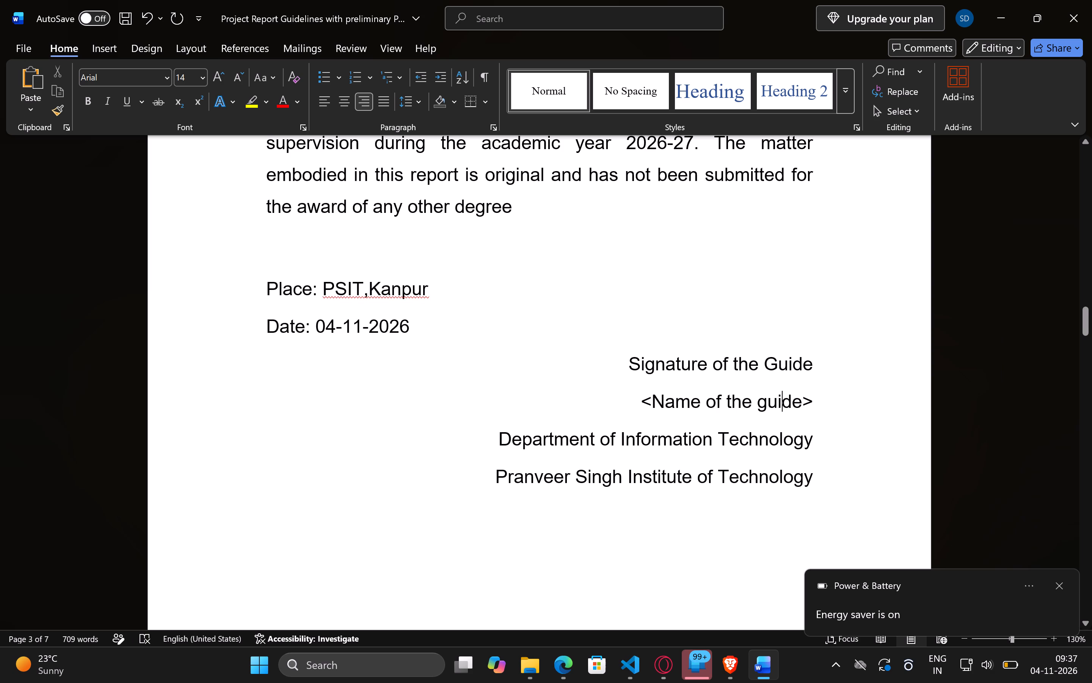
{"action": "left_click", "coordinate": [783, 403]}
{"action": "triple_click", "coordinate": [783, 403]}
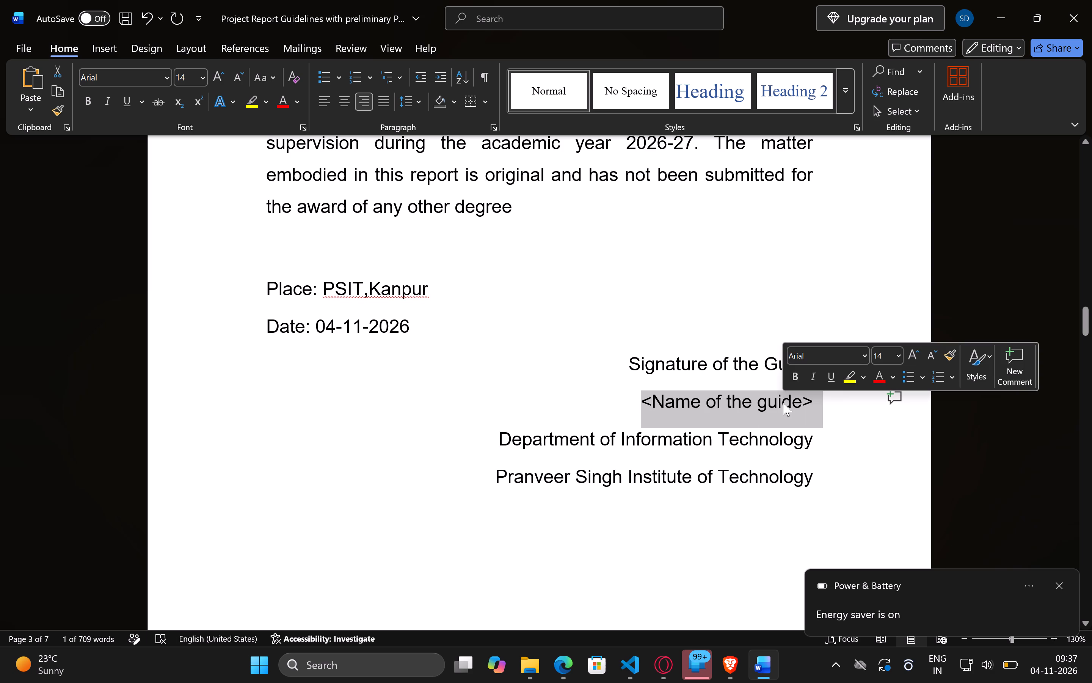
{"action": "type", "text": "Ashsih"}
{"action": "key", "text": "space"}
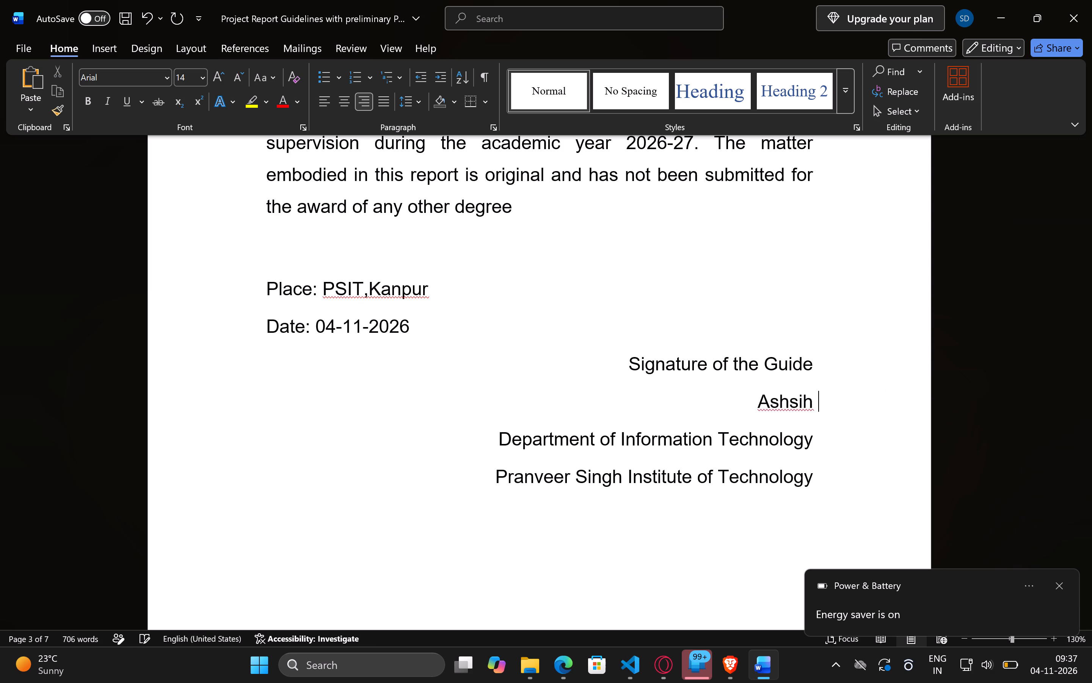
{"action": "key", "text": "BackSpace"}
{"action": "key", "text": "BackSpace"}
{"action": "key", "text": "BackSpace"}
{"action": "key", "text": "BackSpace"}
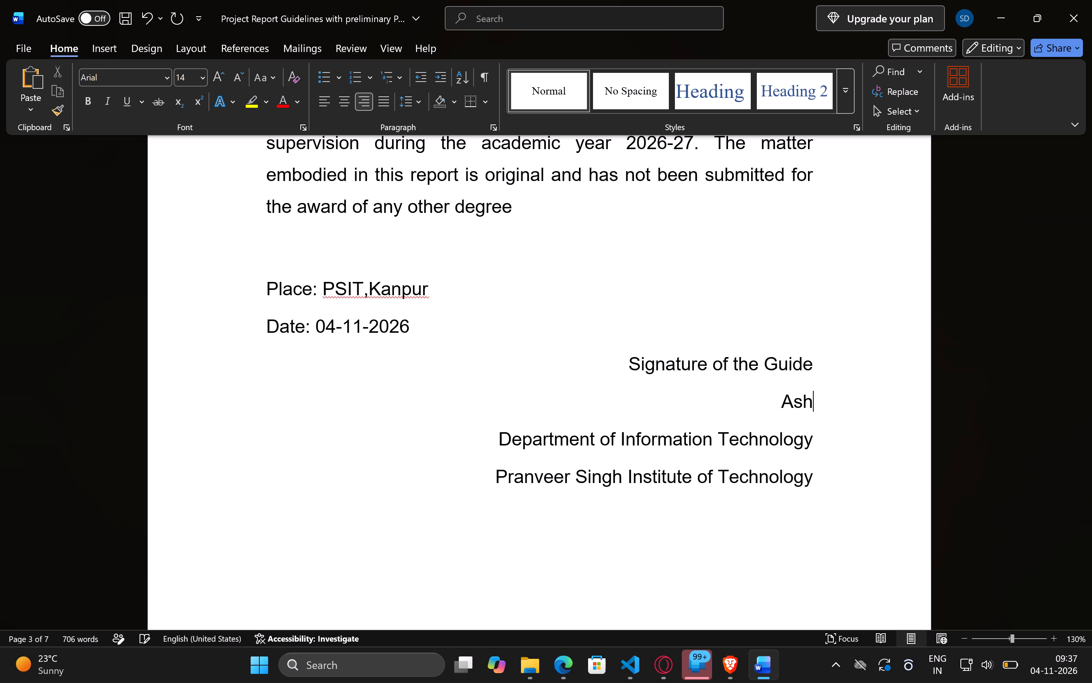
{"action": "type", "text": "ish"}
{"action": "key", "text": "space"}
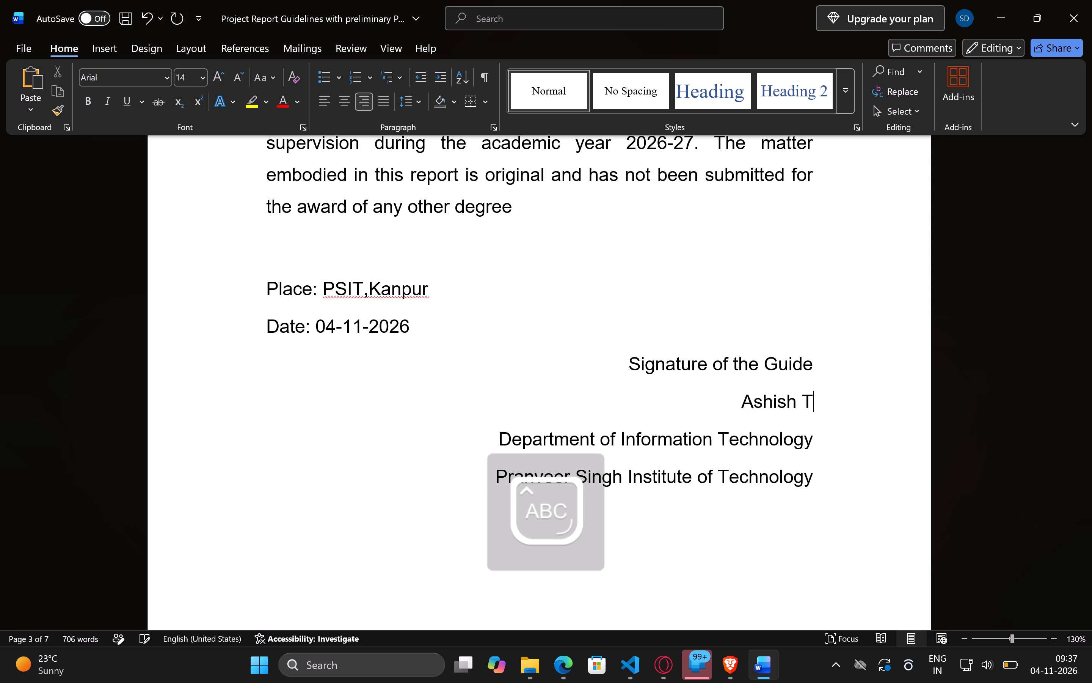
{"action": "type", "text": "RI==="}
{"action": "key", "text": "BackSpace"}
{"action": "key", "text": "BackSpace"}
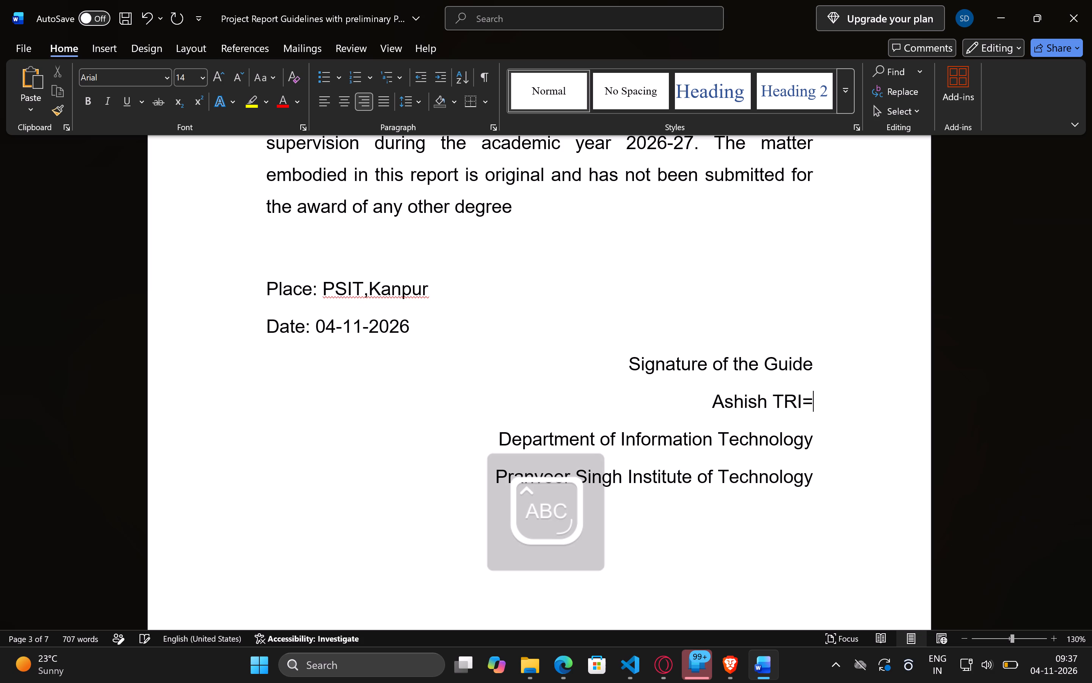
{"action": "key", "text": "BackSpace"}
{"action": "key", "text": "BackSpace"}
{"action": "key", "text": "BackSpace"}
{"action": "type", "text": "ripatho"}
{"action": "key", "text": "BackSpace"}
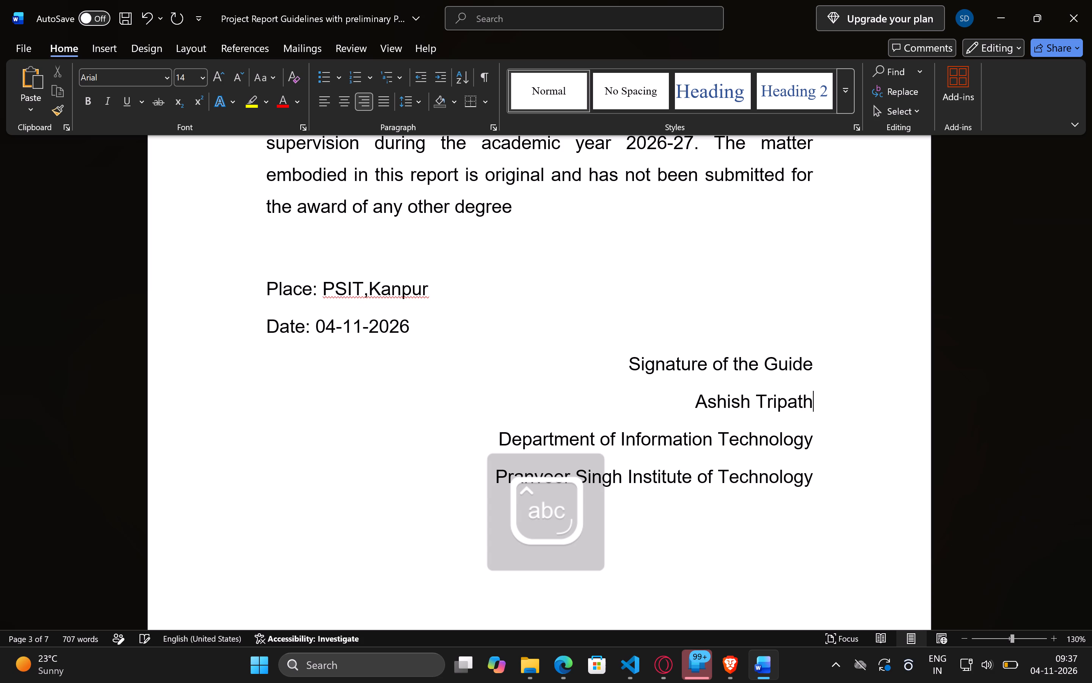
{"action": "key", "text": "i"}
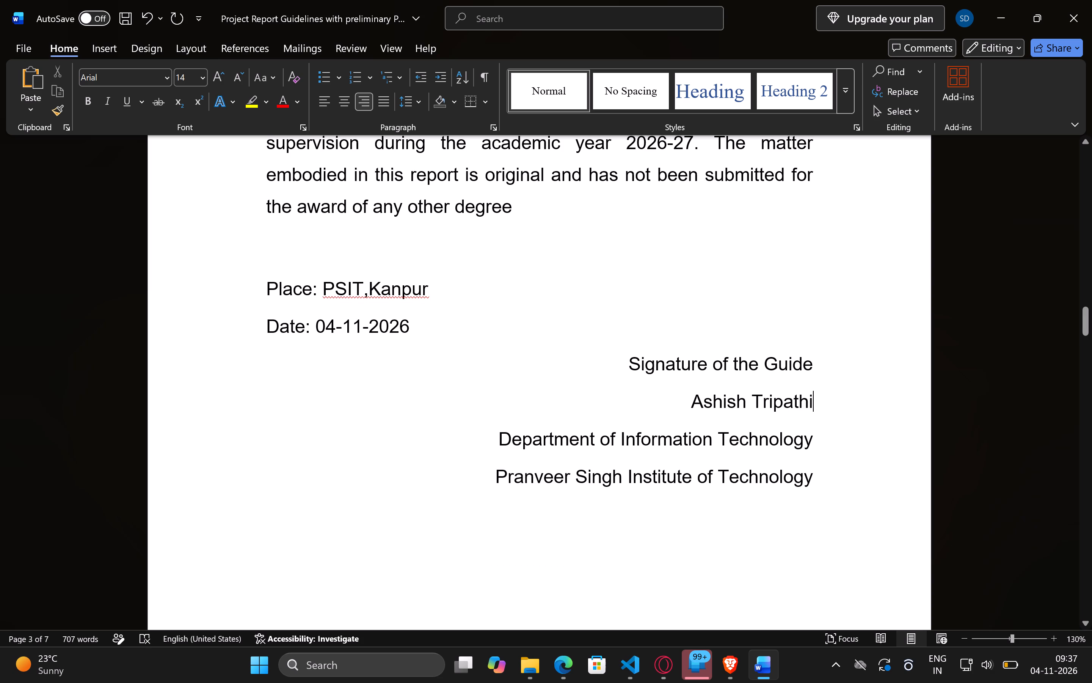
{"action": "scroll", "coordinate": [752, 420], "scroll_direction": "down", "scroll_amount": 1}
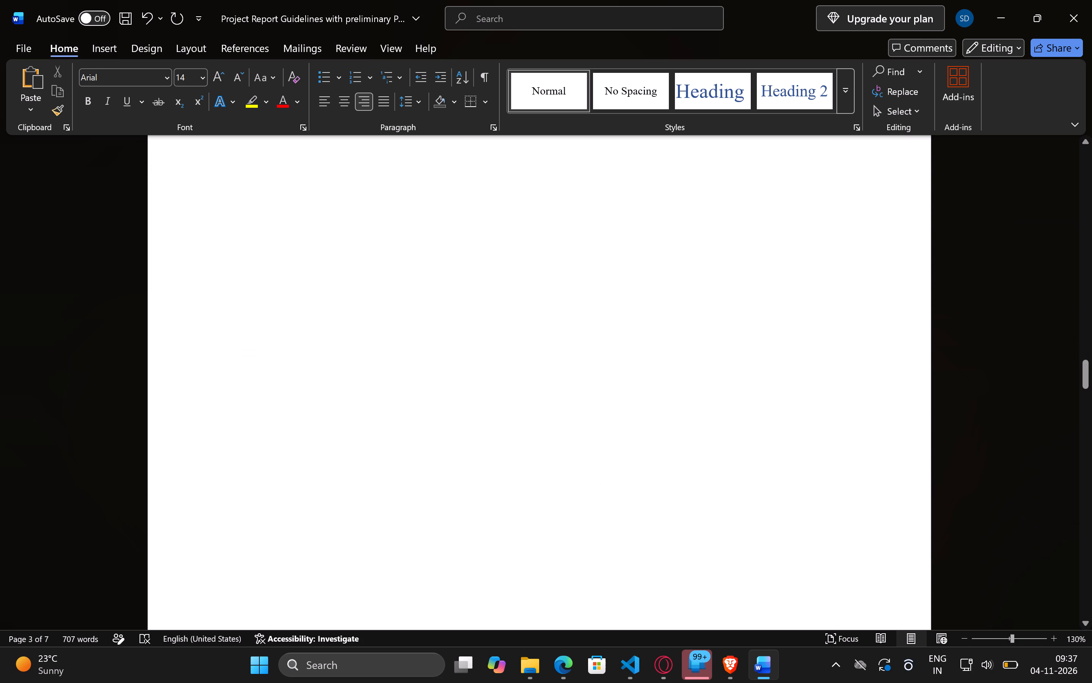
{"action": "scroll", "coordinate": [752, 420], "scroll_direction": "down", "scroll_amount": 1}
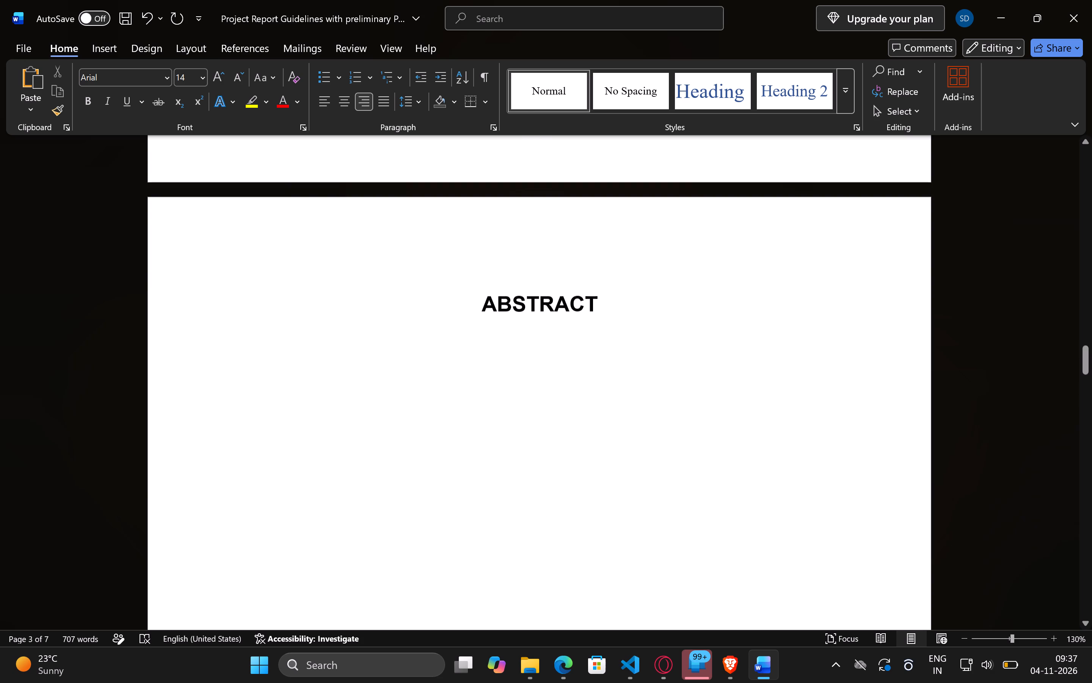
{"action": "scroll", "coordinate": [752, 420], "scroll_direction": "down", "scroll_amount": 1}
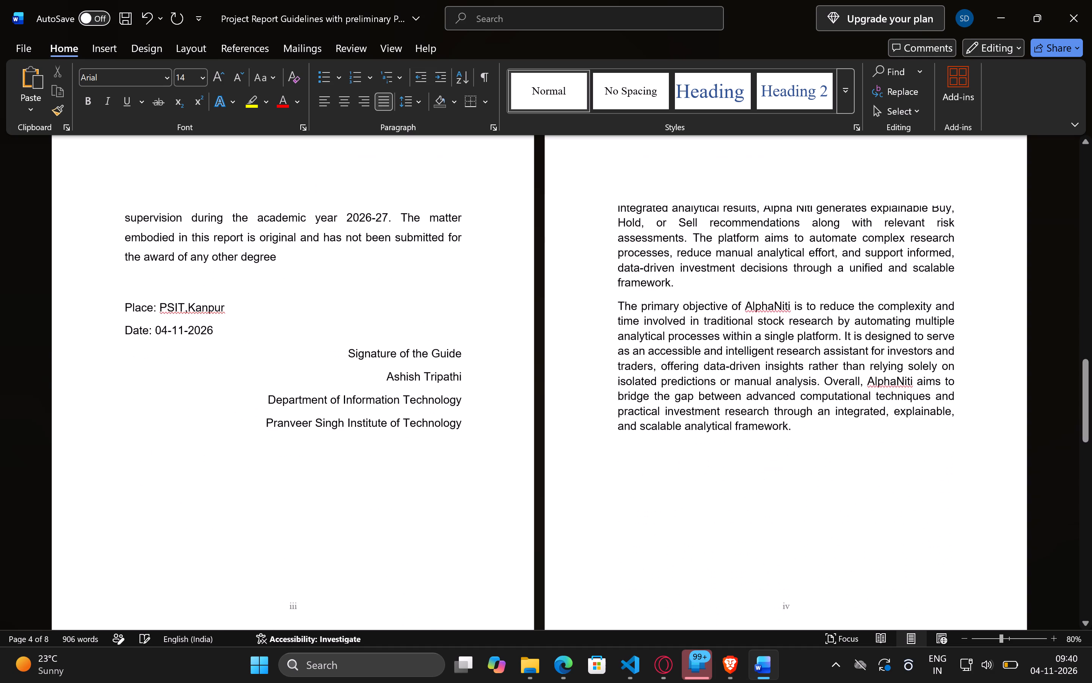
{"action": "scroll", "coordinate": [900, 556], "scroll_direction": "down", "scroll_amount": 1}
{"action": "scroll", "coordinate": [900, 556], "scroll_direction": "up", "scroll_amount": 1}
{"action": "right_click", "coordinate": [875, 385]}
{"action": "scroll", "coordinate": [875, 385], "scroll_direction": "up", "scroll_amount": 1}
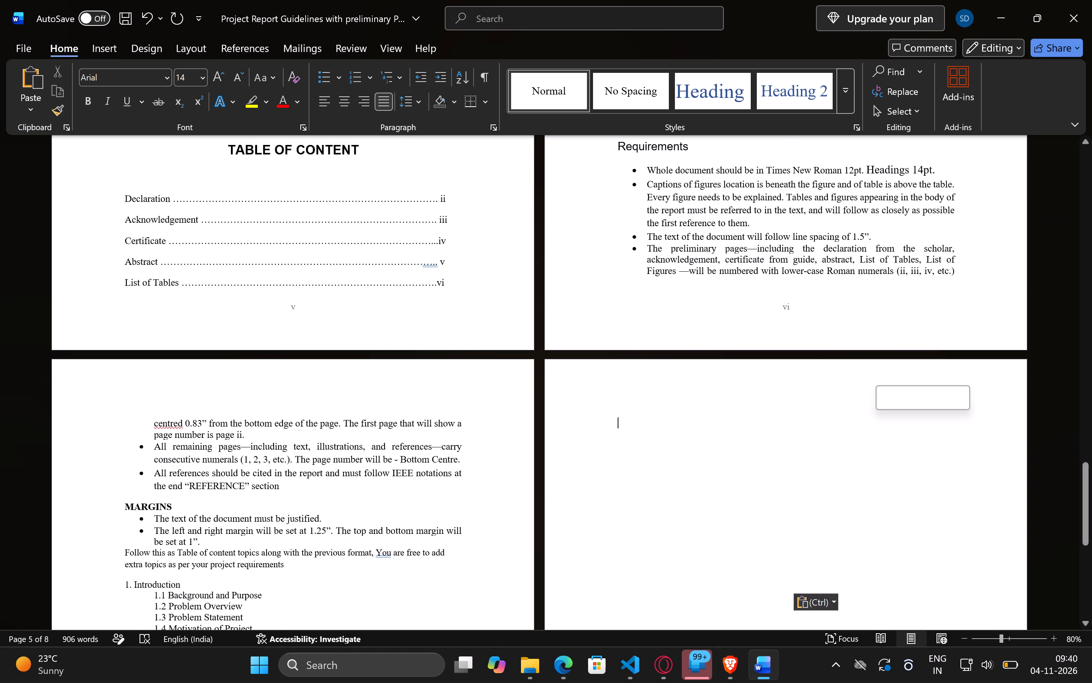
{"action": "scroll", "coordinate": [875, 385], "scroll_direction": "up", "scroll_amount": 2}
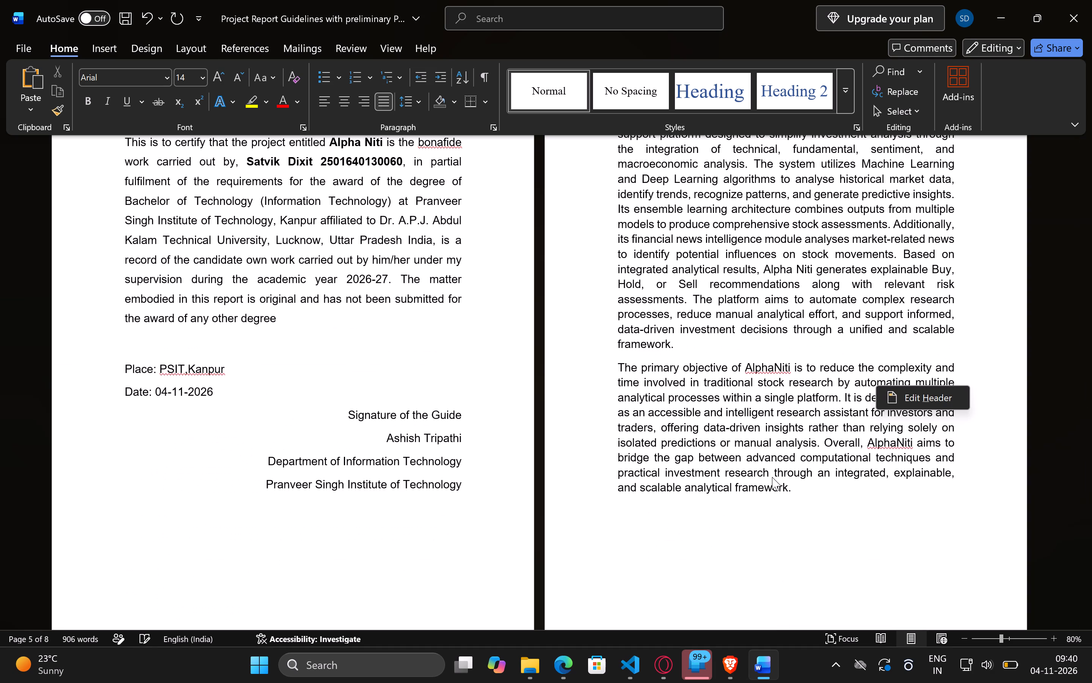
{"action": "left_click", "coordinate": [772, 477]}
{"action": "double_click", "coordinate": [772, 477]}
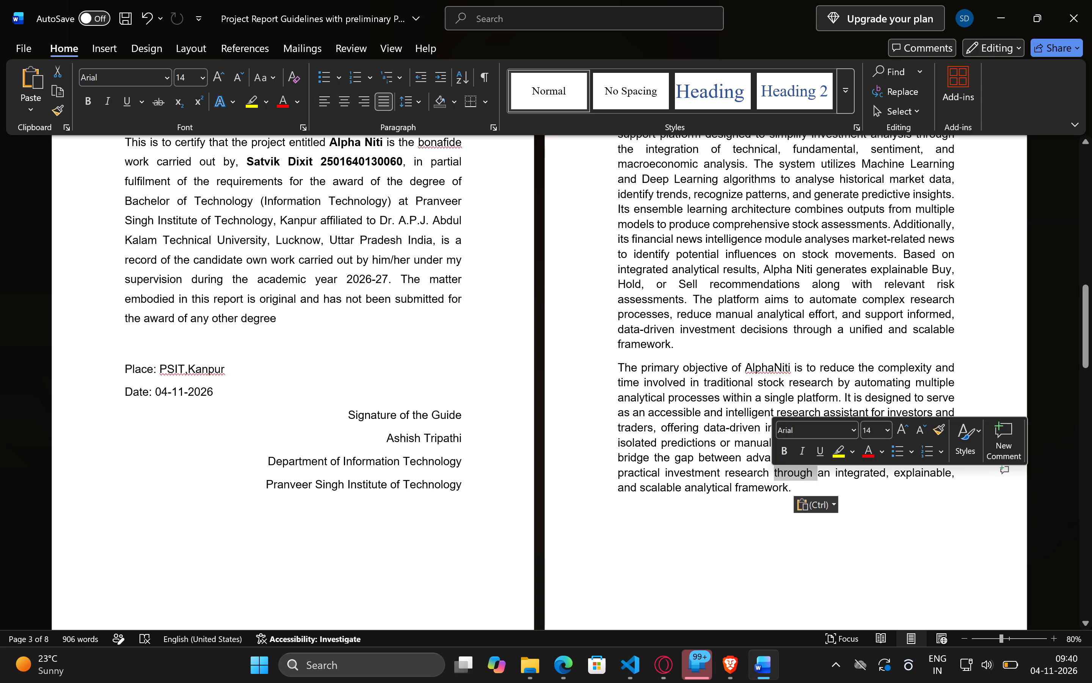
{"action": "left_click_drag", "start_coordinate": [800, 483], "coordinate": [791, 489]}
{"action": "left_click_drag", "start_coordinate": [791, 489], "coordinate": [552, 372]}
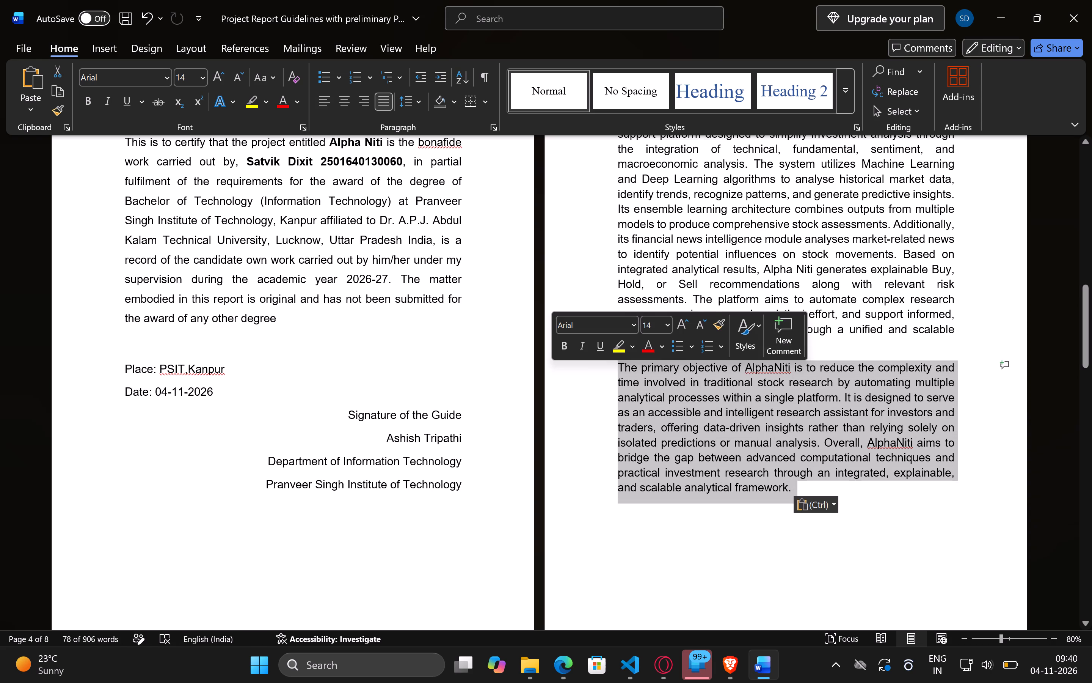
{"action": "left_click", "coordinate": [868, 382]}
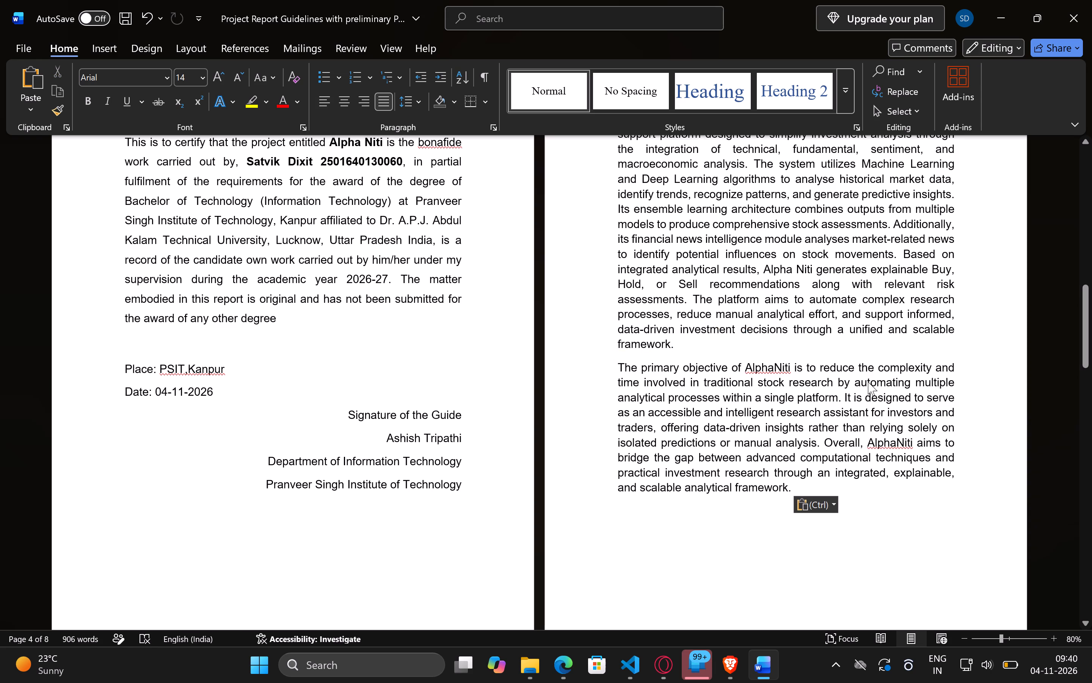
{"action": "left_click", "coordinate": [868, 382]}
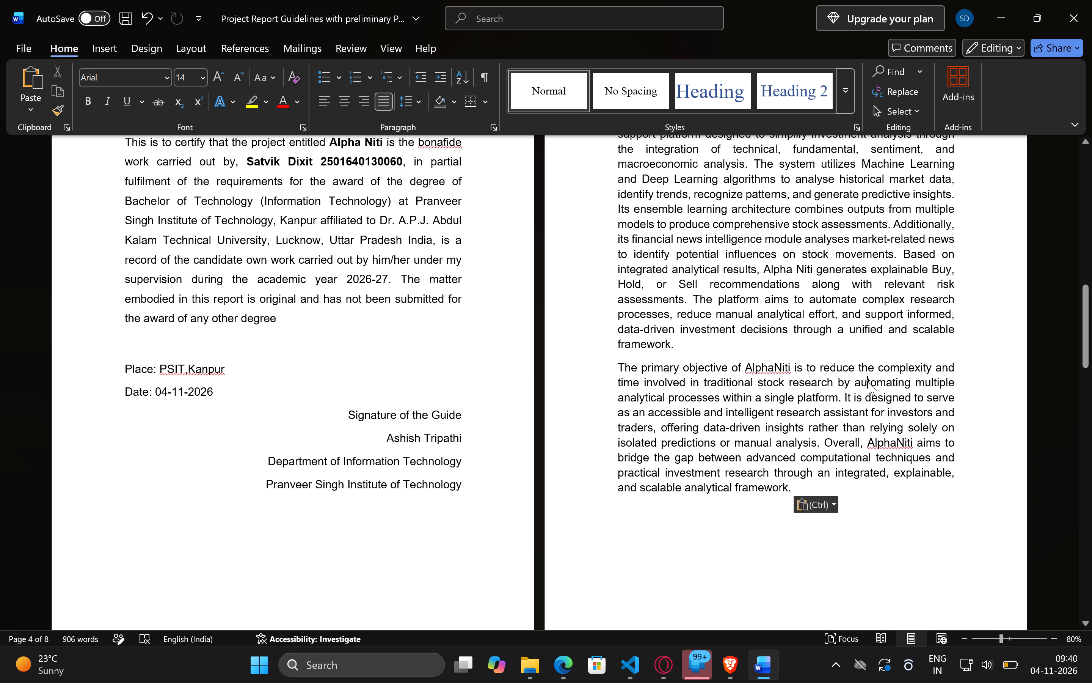
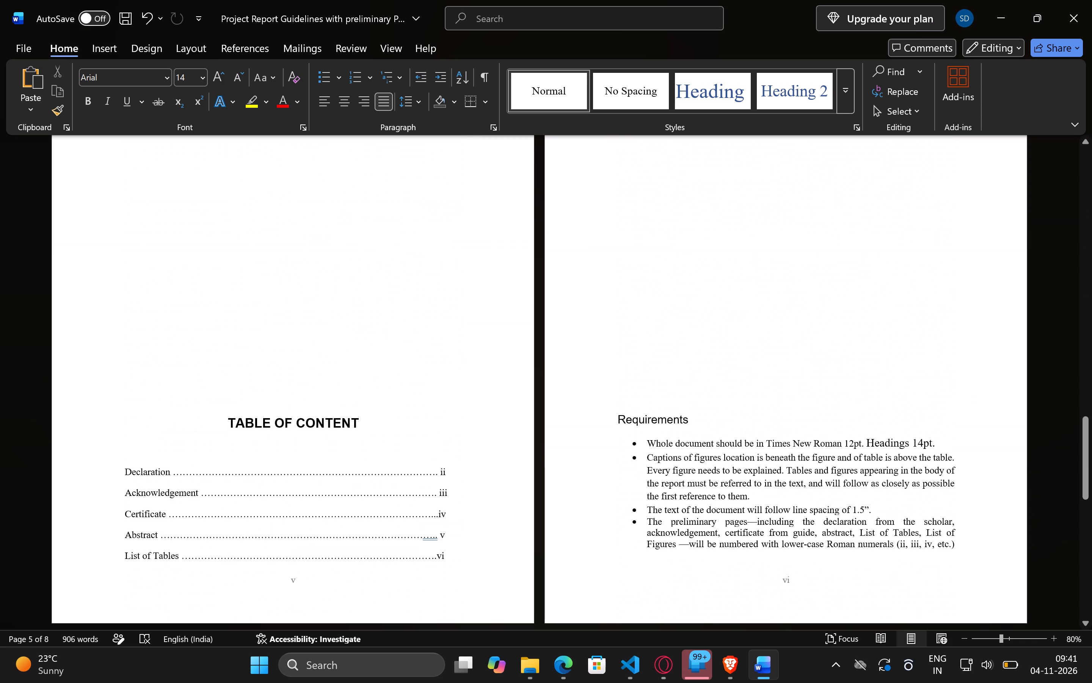
Delete the empty lines above the TABLE OF CONTENT heading on page 5 of the report.
{"action": "left_click", "coordinate": [174, 387]}
{"action": "left_click_drag", "start_coordinate": [154, 404], "coordinate": [6, 156]}
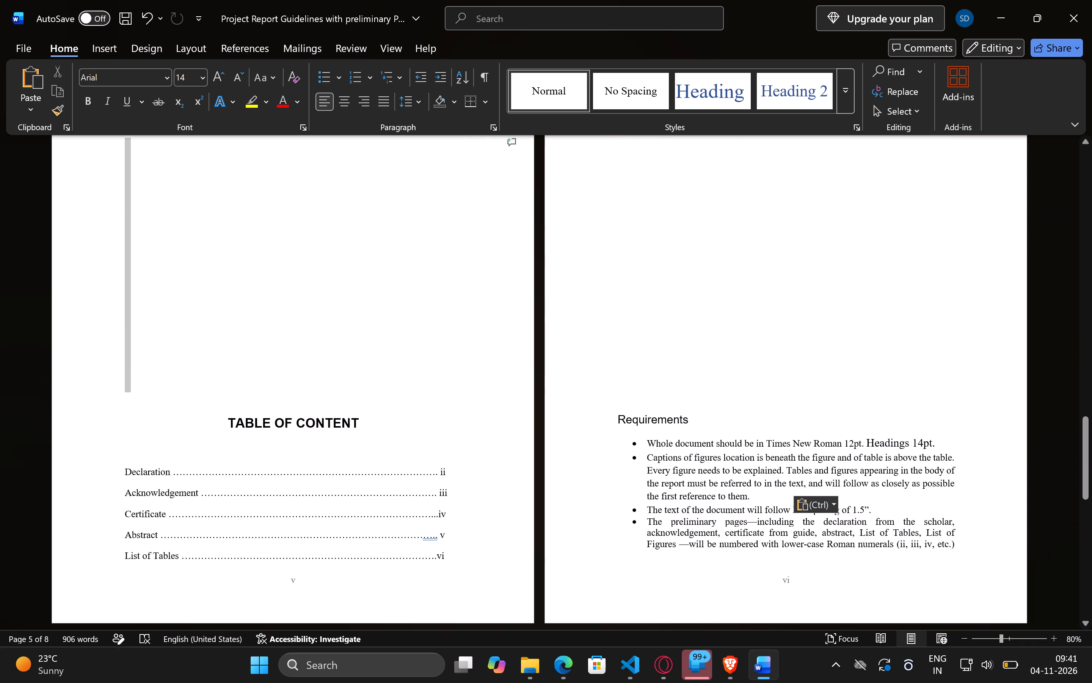
{"action": "left_click_drag", "start_coordinate": [6, 156], "coordinate": [69, 475]}
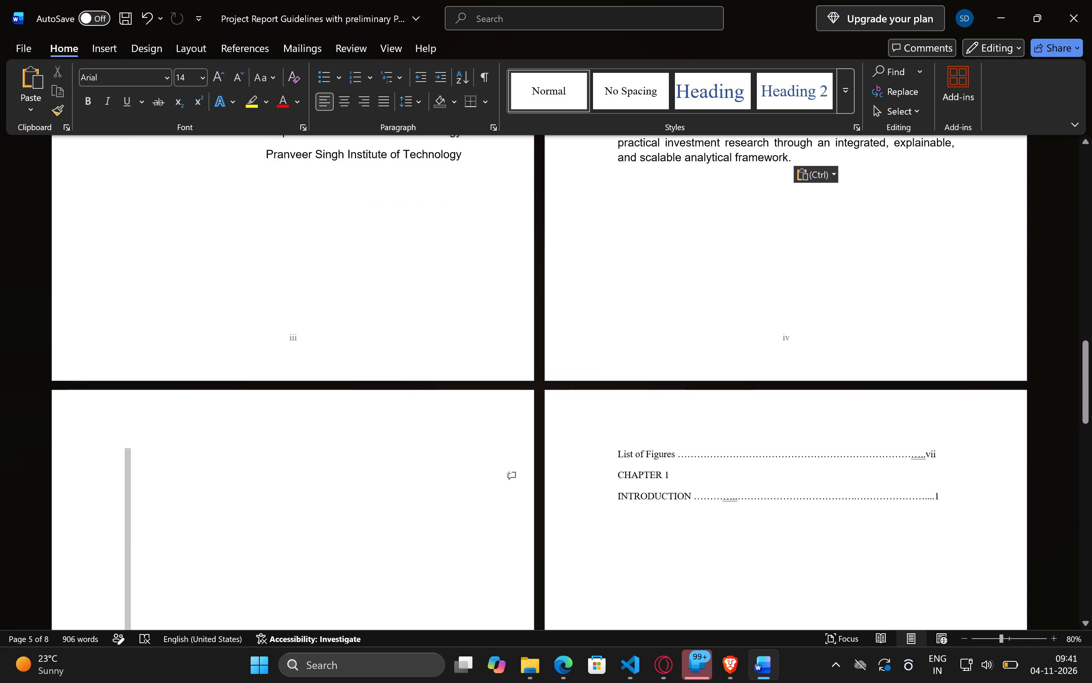
{"action": "left_click_drag", "start_coordinate": [69, 475], "coordinate": [45, 435]}
{"action": "key", "text": "BackSpace"}
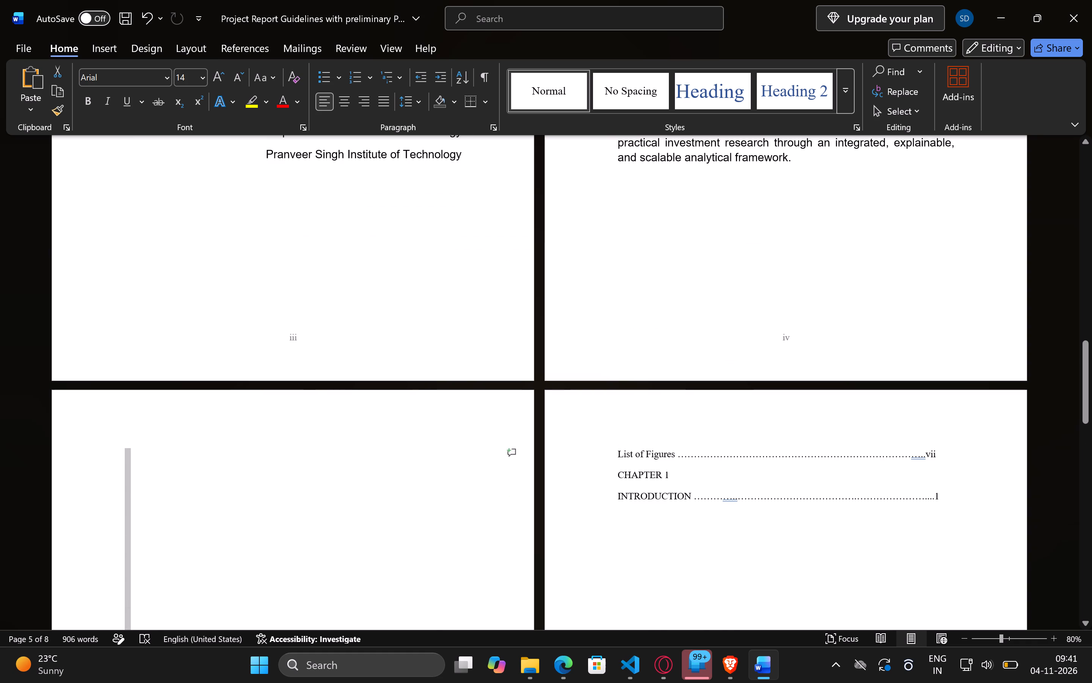
Review the report's page layout and the remaining template pages, from TABLE OF CONTENT through Requirements and MARGINS to the chapter outline.
{"action": "scroll", "coordinate": [457, 472], "scroll_direction": "down", "scroll_amount": 2, "text": "ctrl"}
{"action": "scroll", "coordinate": [457, 472], "scroll_direction": "up", "scroll_amount": 9, "text": "ctrl"}
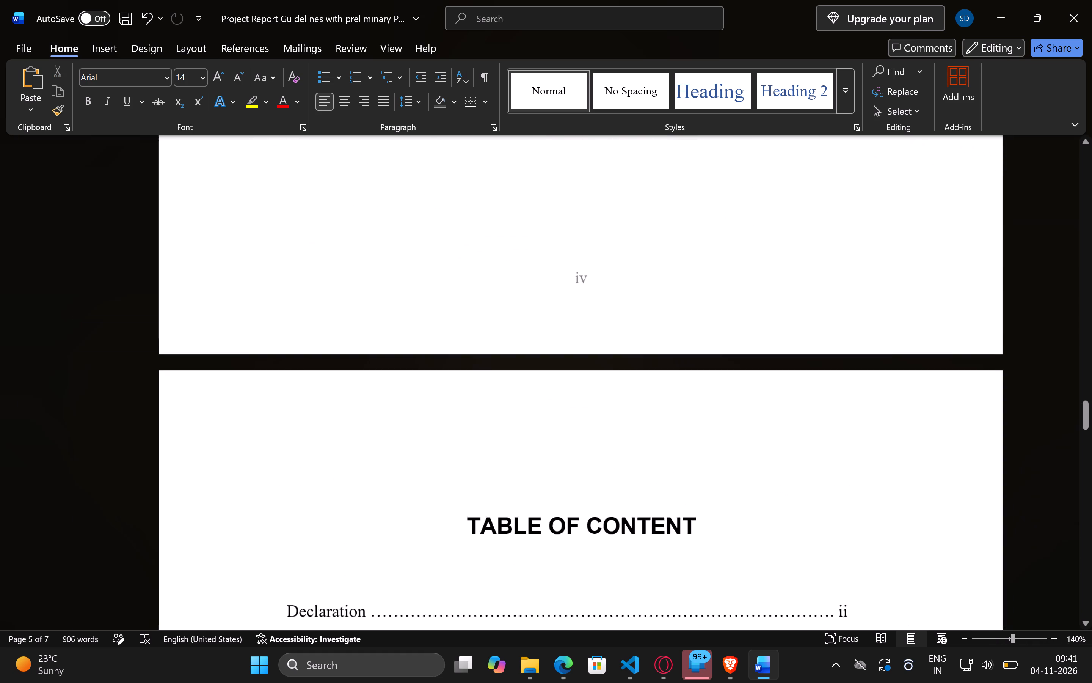
{"action": "scroll", "coordinate": [457, 472], "scroll_direction": "up", "scroll_amount": 1, "text": "ctrl"}
{"action": "scroll", "coordinate": [457, 472], "scroll_direction": "down", "scroll_amount": 1}
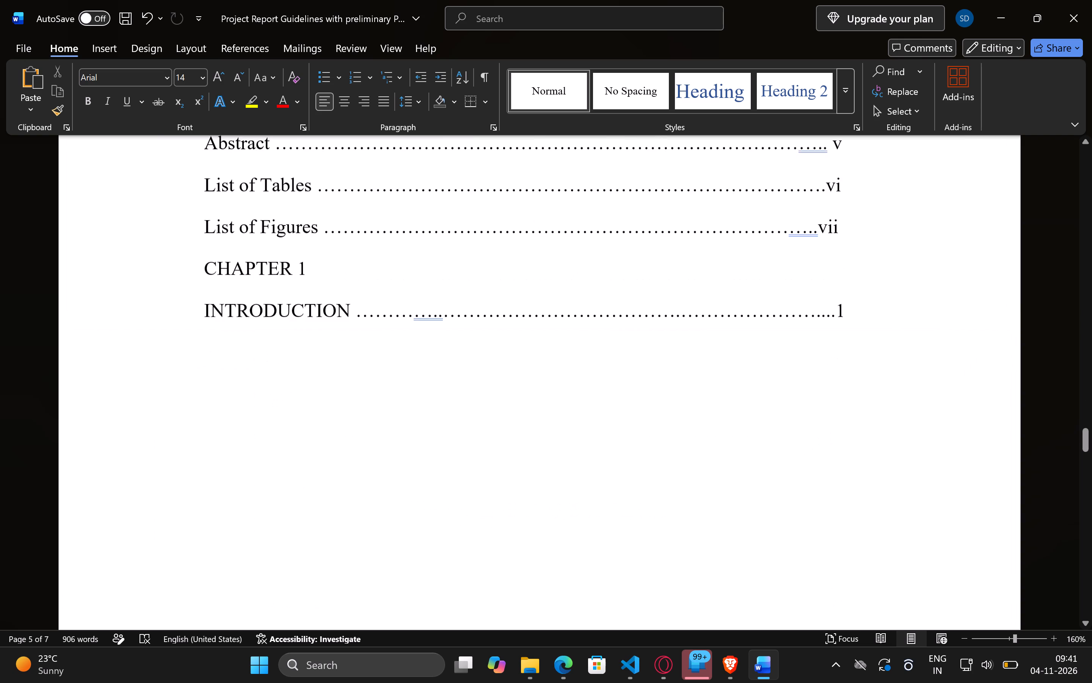
{"action": "scroll", "coordinate": [457, 472], "scroll_direction": "down", "scroll_amount": 1}
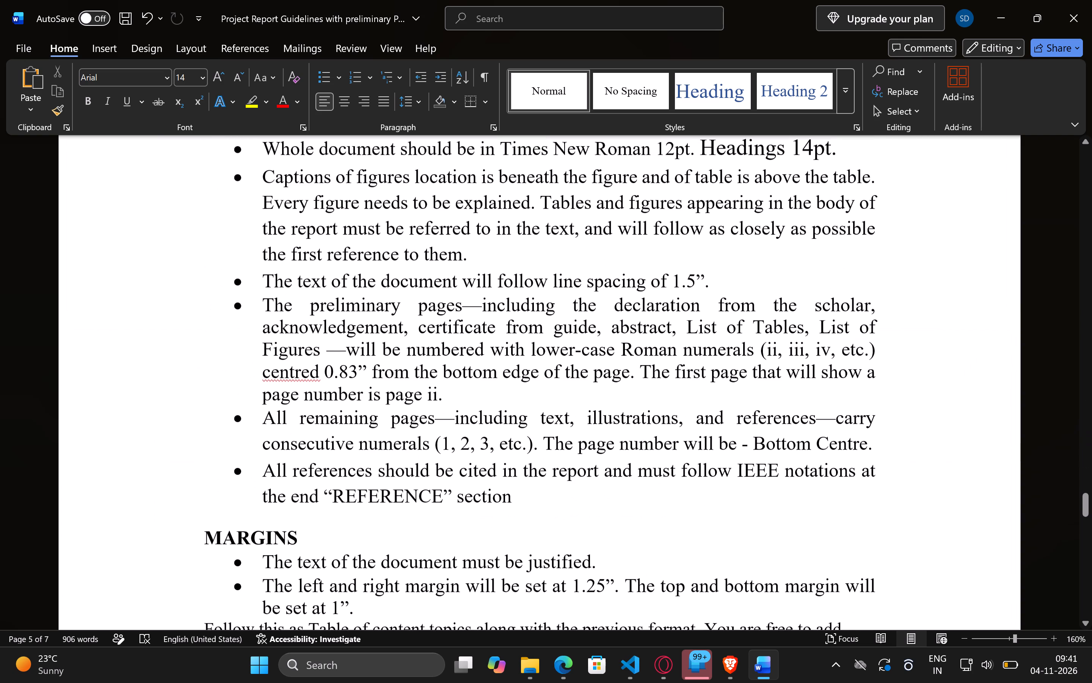
{"action": "scroll", "coordinate": [457, 472], "scroll_direction": "down", "scroll_amount": 1}
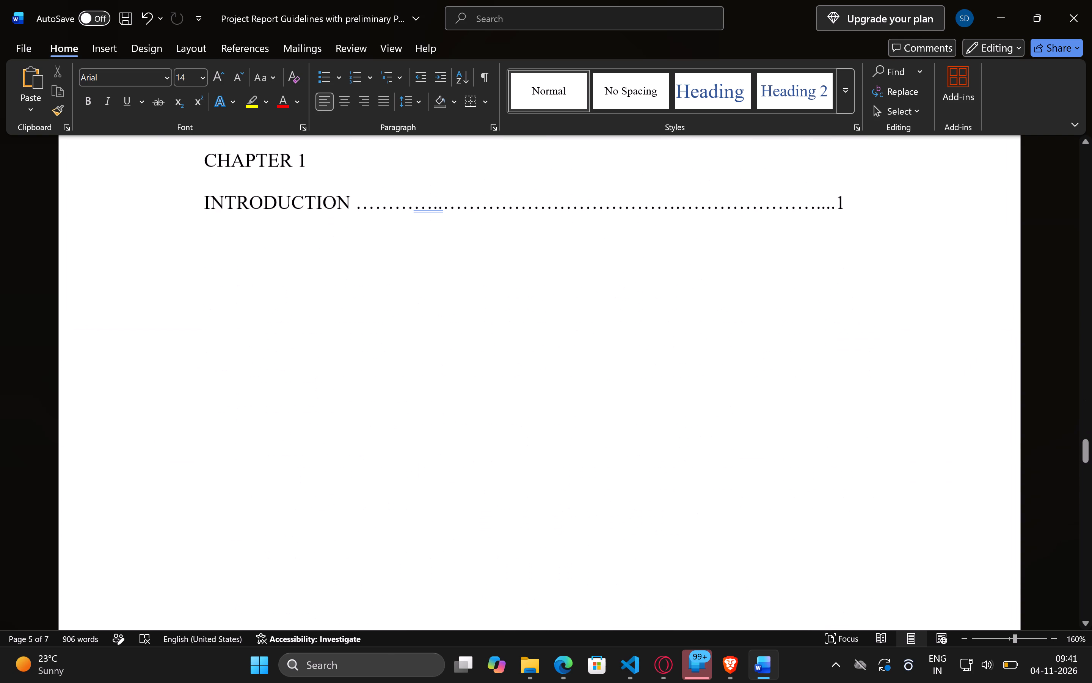
{"action": "scroll", "coordinate": [457, 472], "scroll_direction": "down", "scroll_amount": 2}
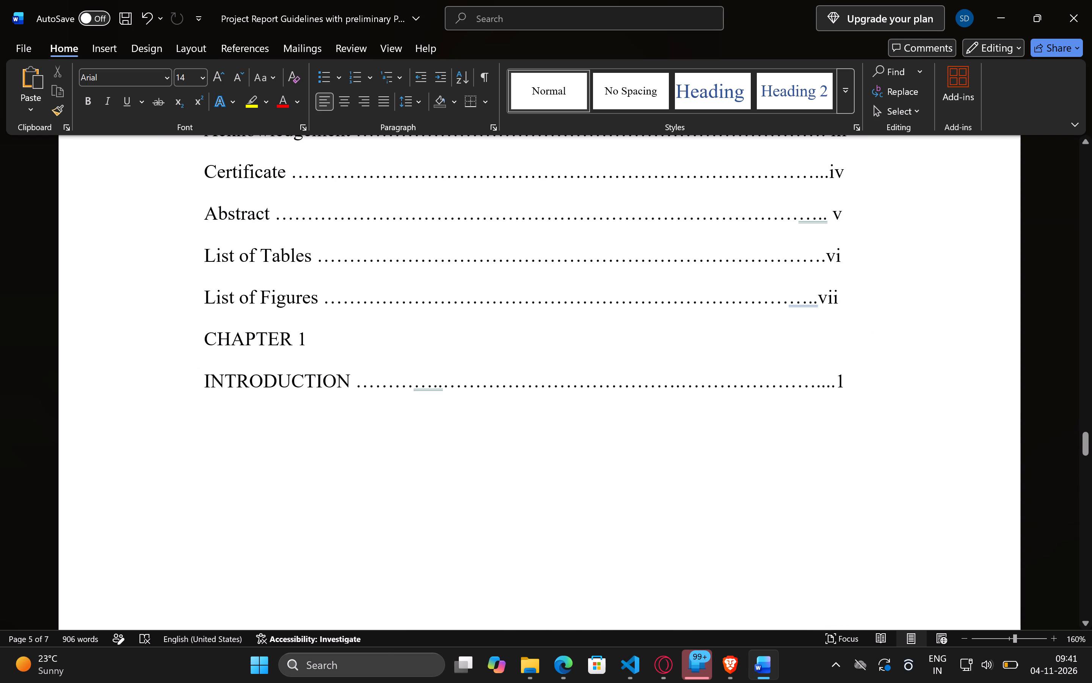
{"action": "scroll", "coordinate": [457, 472], "scroll_direction": "down", "scroll_amount": 1}
{"action": "scroll", "coordinate": [457, 472], "scroll_direction": "down", "scroll_amount": 9, "text": "ctrl"}
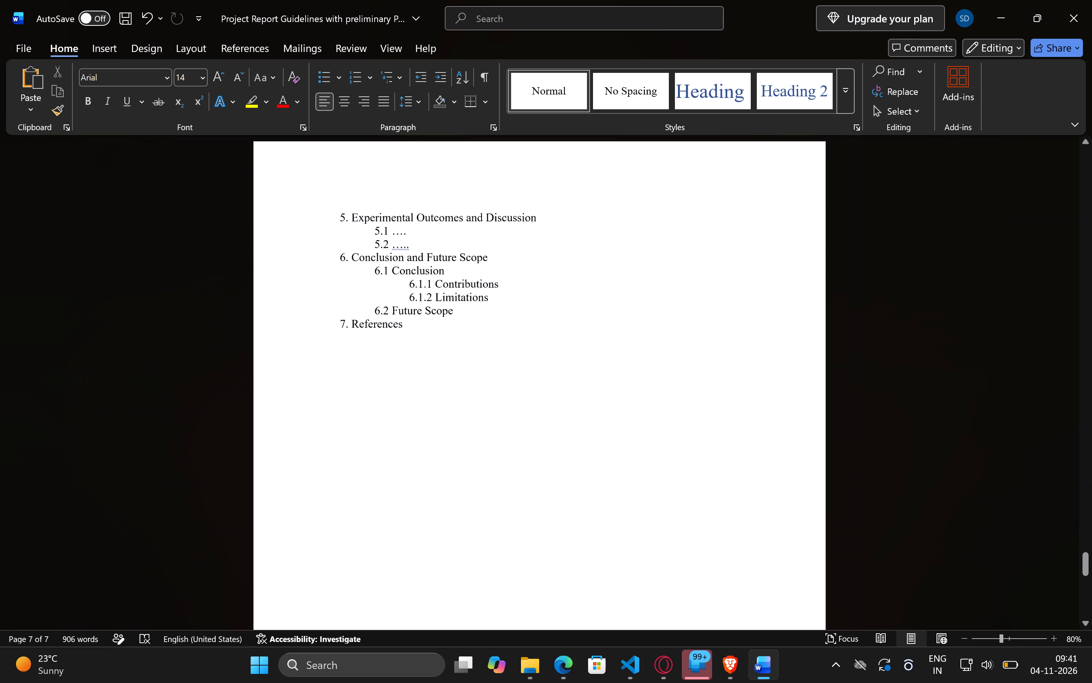
{"action": "scroll", "coordinate": [457, 472], "scroll_direction": "up", "scroll_amount": 2}
{"action": "scroll", "coordinate": [457, 472], "scroll_direction": "down", "scroll_amount": 1}
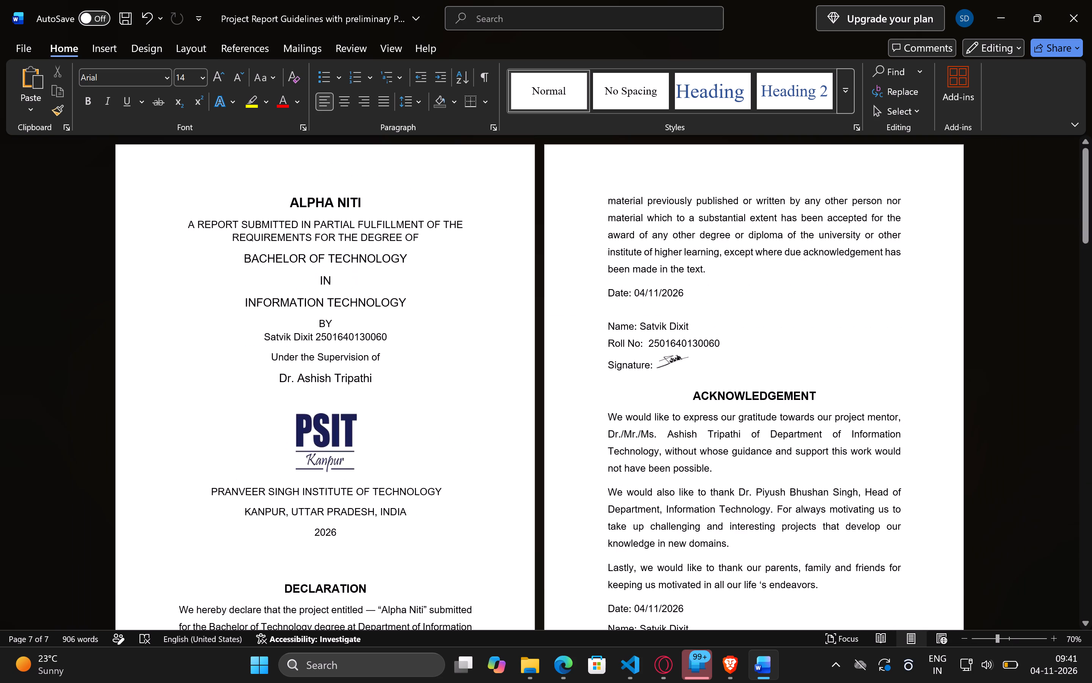
{"action": "scroll", "coordinate": [457, 472], "scroll_direction": "down", "scroll_amount": 1}
{"action": "scroll", "coordinate": [457, 472], "scroll_direction": "down", "scroll_amount": 4, "text": "ctrl"}
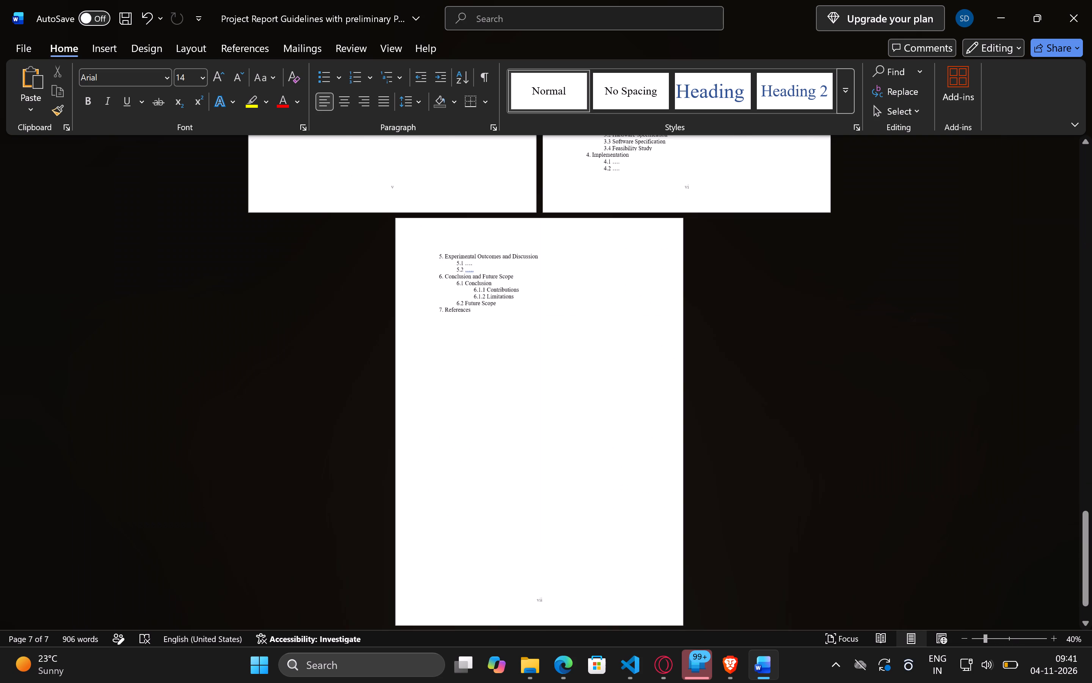
{"action": "scroll", "coordinate": [850, 382], "scroll_direction": "up", "scroll_amount": 1}
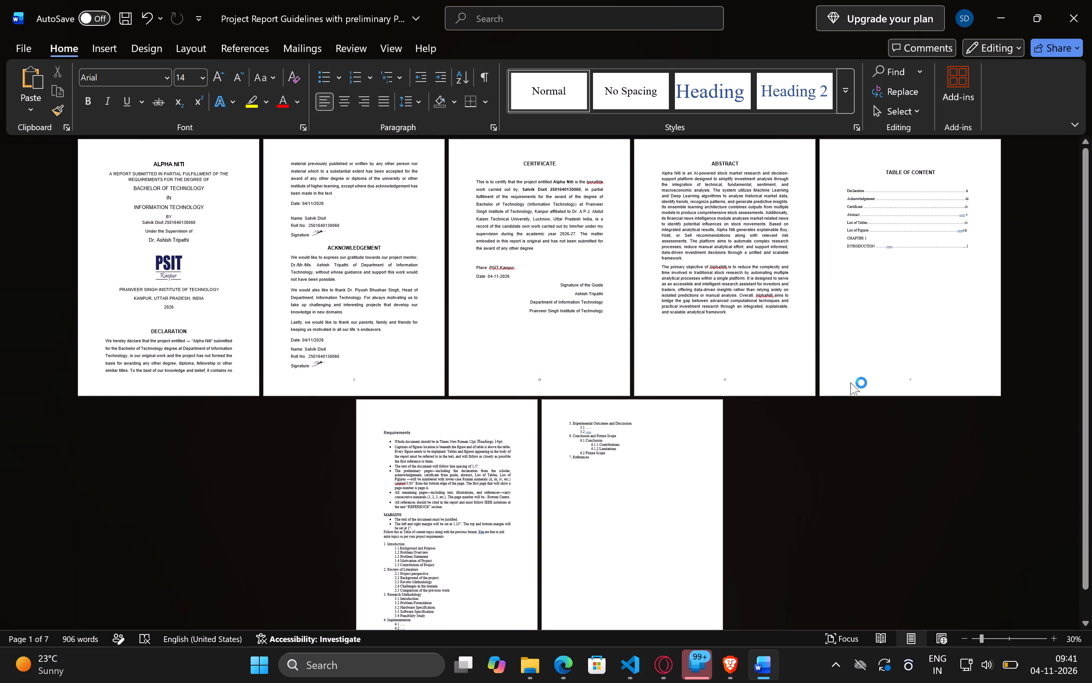
{"action": "scroll", "coordinate": [850, 382], "scroll_direction": "up", "scroll_amount": 2, "text": "ctrl"}
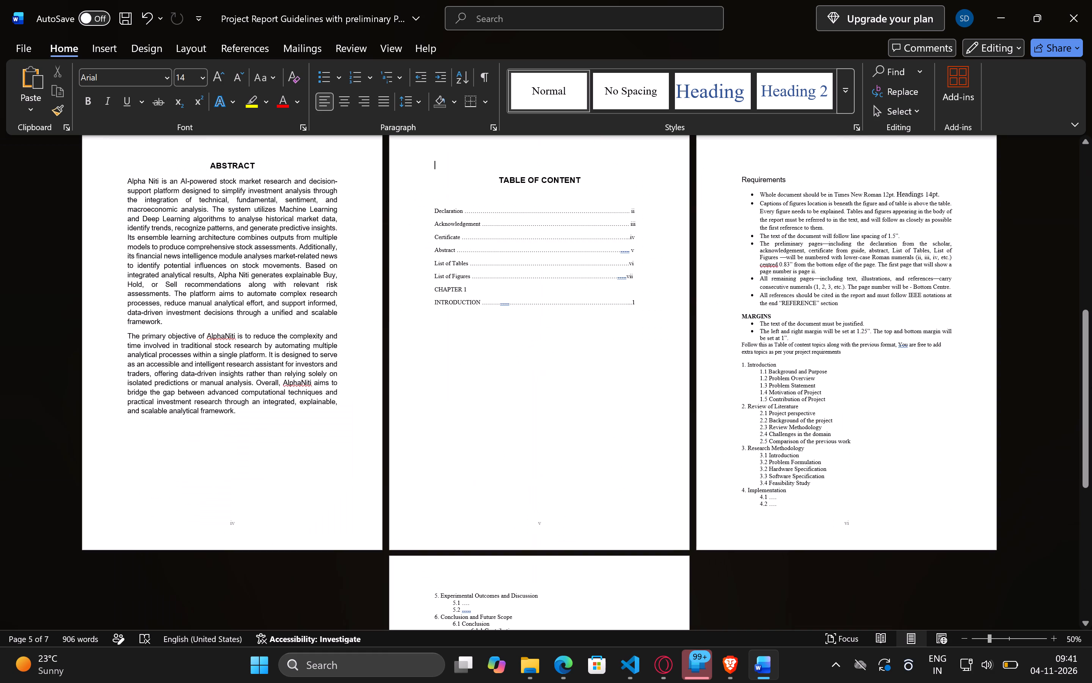
{"action": "scroll", "coordinate": [1043, 380], "scroll_direction": "down", "scroll_amount": 1}
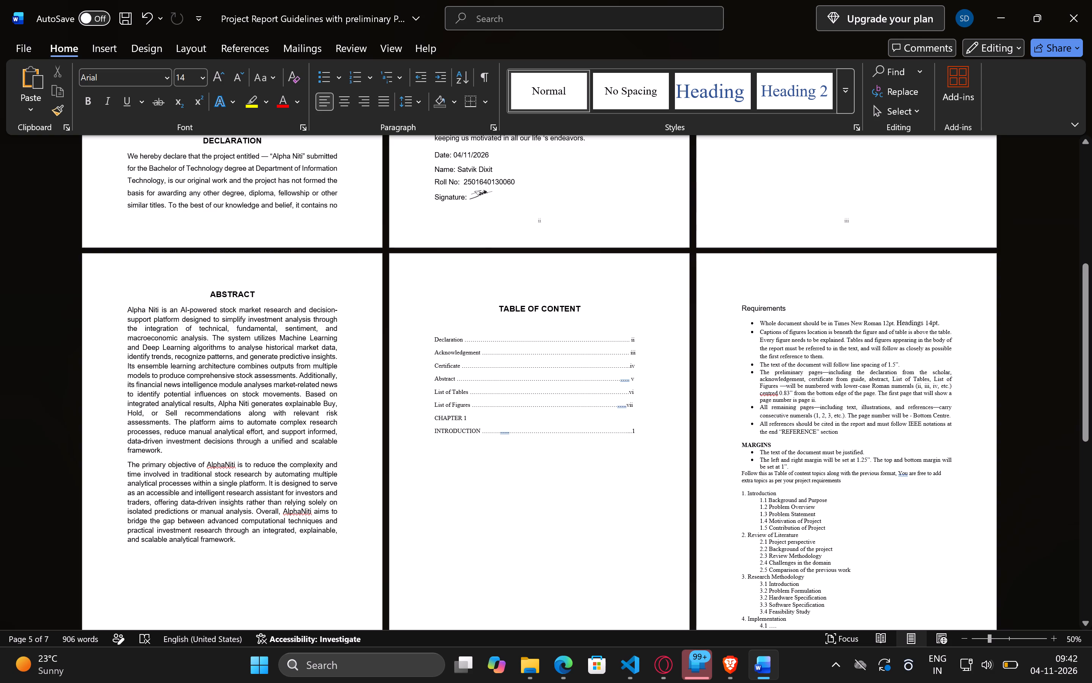
{"action": "left_click_drag", "start_coordinate": [435, 287], "coordinate": [642, 649]}
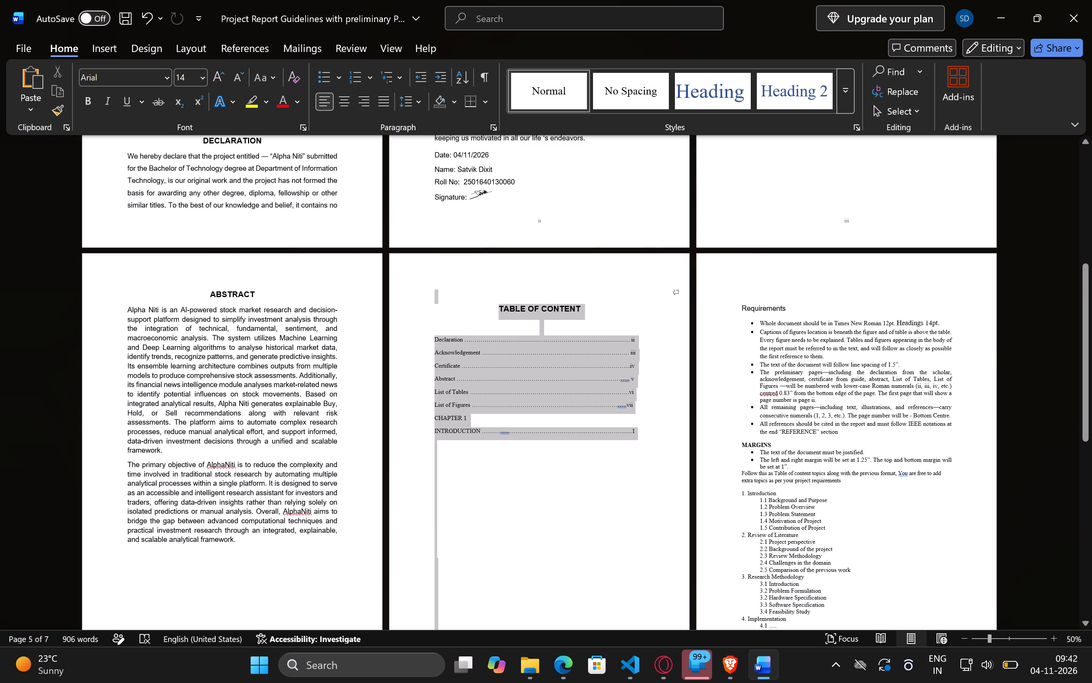